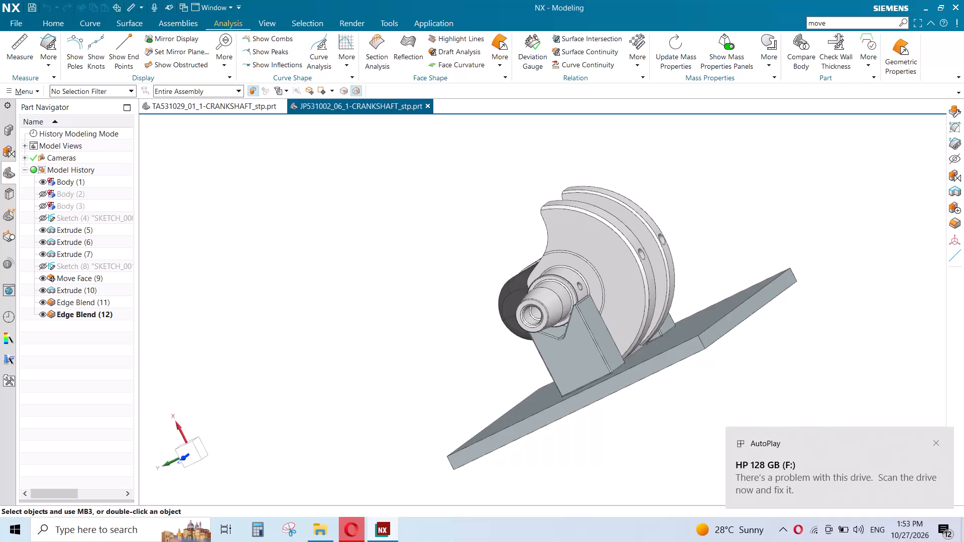
Switch to File Explorer and bring up the contents of the HP 128 GB (F:) drive.
left_click(924, 8)
left_click(20, 283)
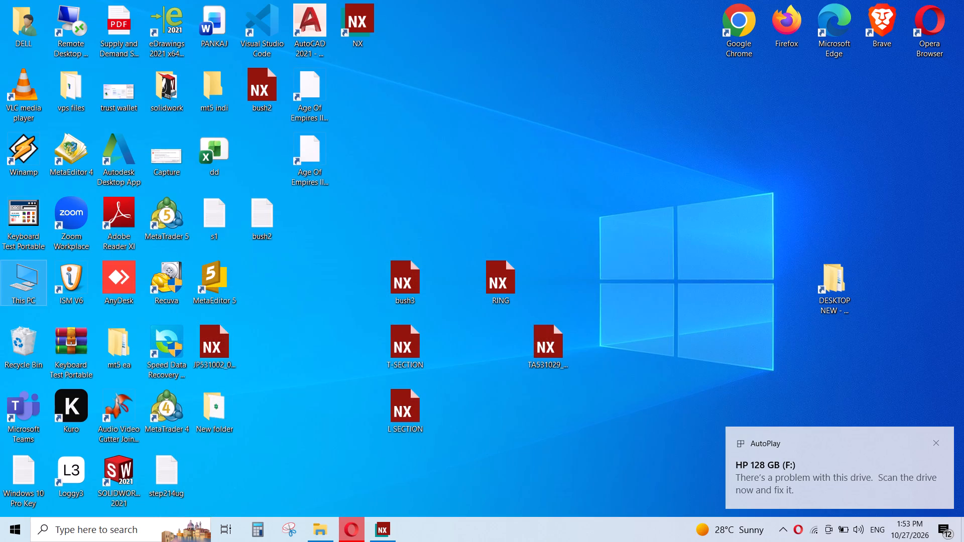
double_click(20, 283)
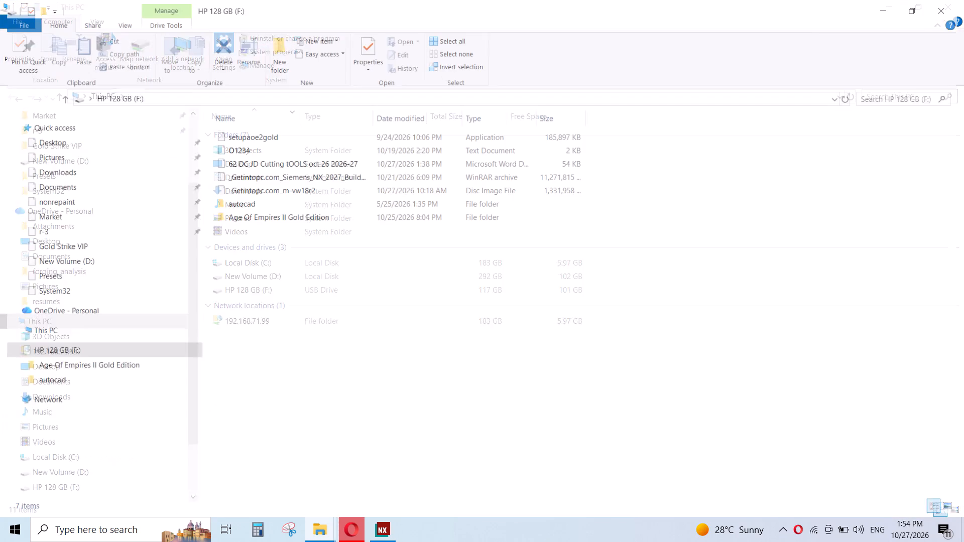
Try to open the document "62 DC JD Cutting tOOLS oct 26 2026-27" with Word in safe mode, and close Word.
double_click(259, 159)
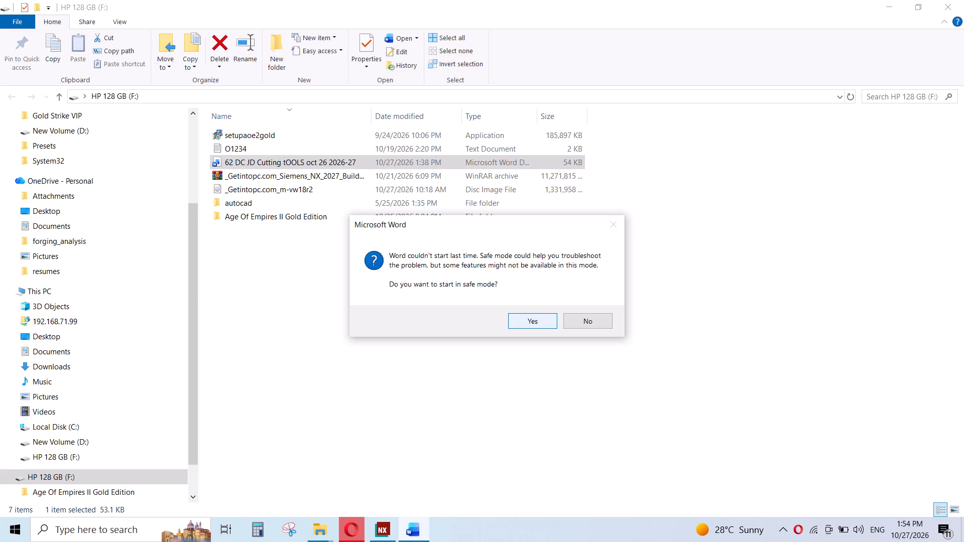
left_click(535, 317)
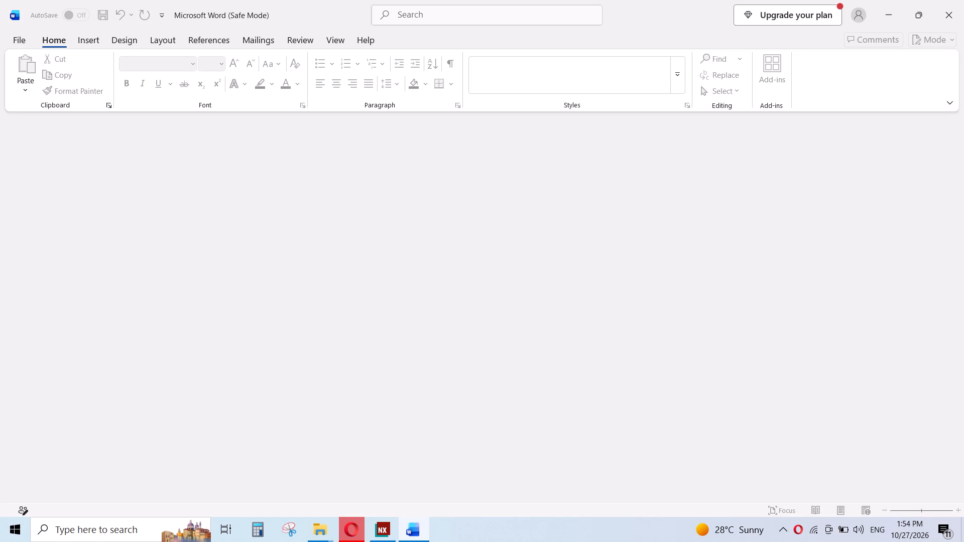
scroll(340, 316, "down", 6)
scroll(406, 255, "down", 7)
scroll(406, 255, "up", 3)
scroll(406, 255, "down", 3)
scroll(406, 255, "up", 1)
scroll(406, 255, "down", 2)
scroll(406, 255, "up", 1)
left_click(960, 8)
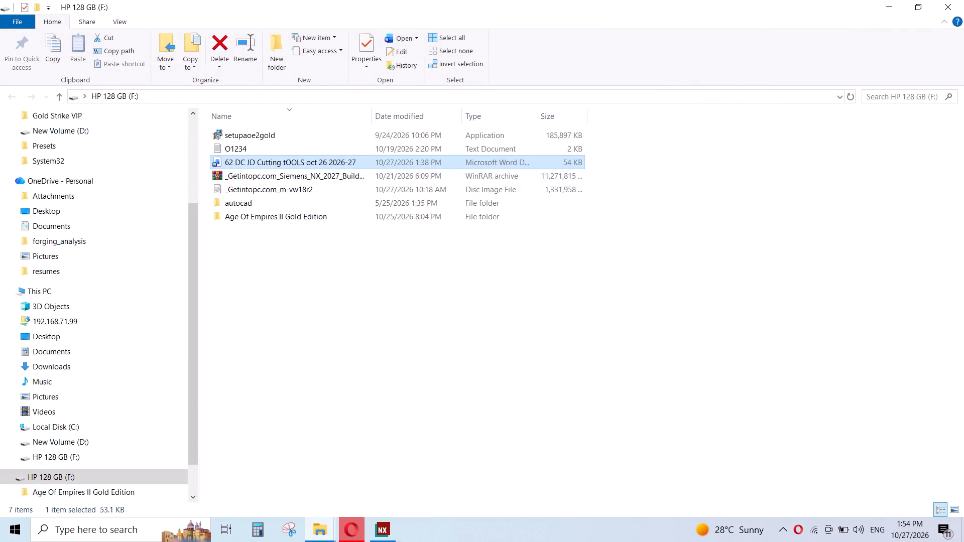
Refresh the drive's file list and open the Word document "62 DC JD Cutting tOOLS oct 26 2026-27".
left_click(305, 270)
right_click(350, 269)
left_click(394, 319)
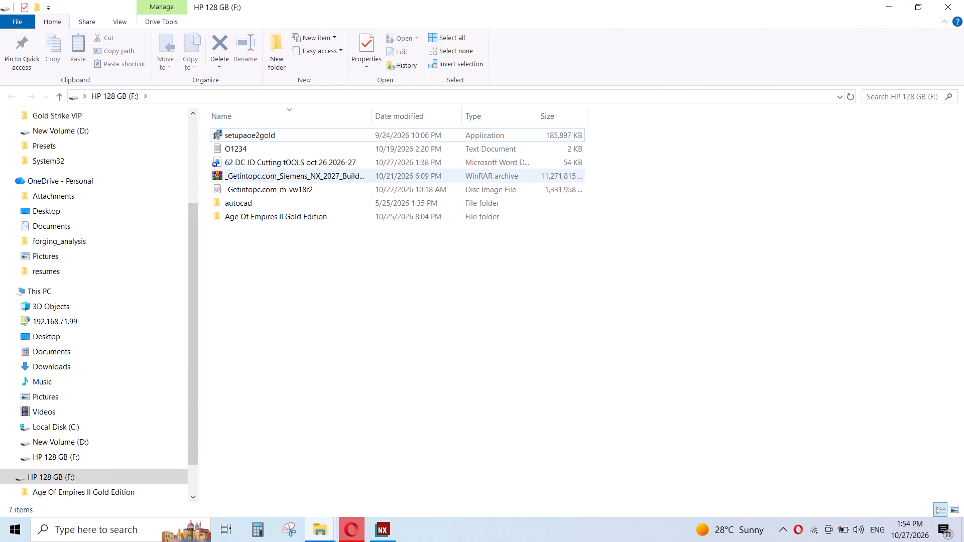
double_click(267, 163)
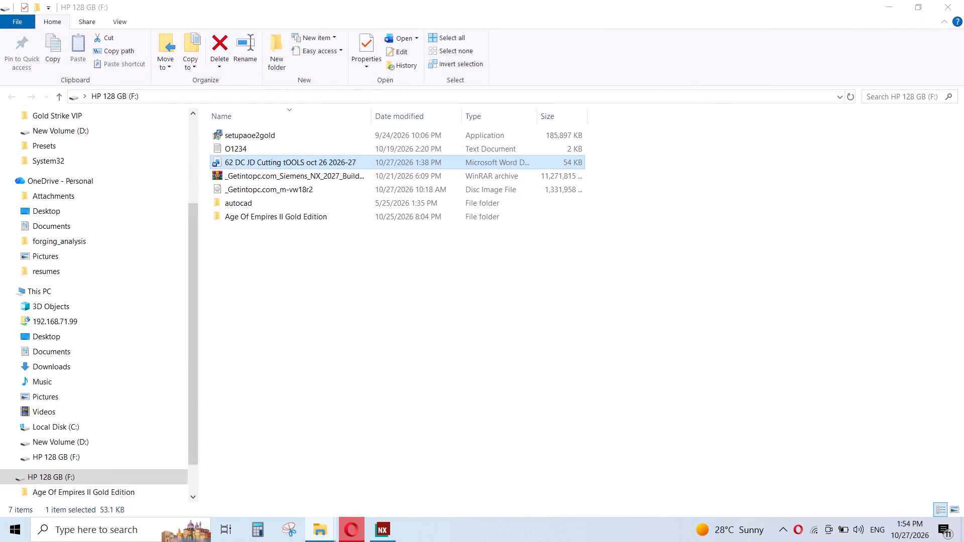
Fill in row 1 of the delivery challan table with description D16R0 and quantity 1.
scroll(481, 293, "down", 4)
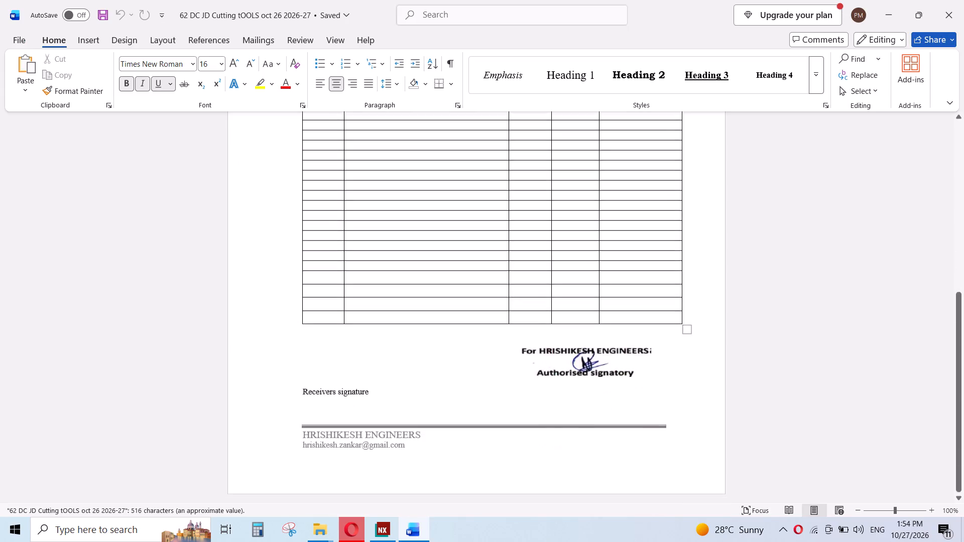
scroll(481, 293, "down", 2)
scroll(481, 293, "up", 3)
scroll(481, 293, "down", 1)
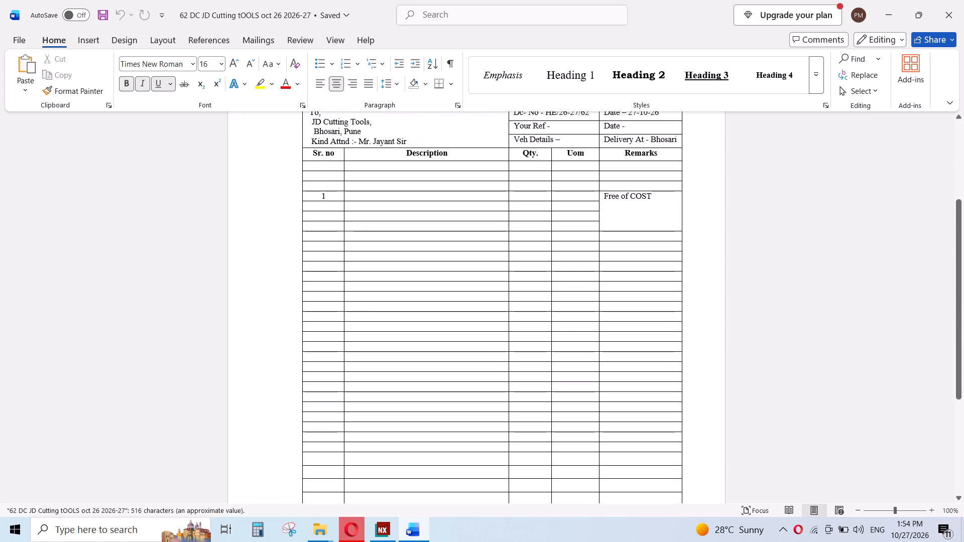
left_click(366, 195)
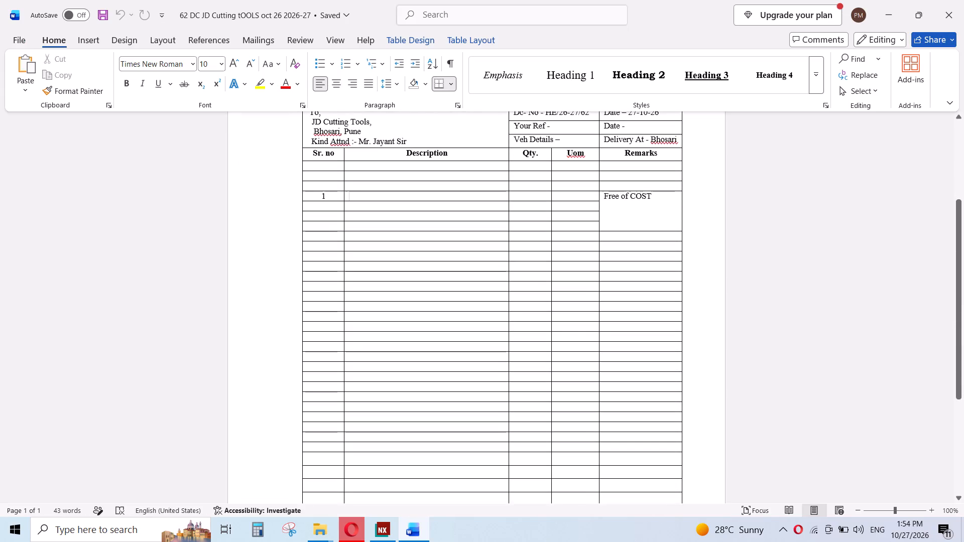
type("d16")
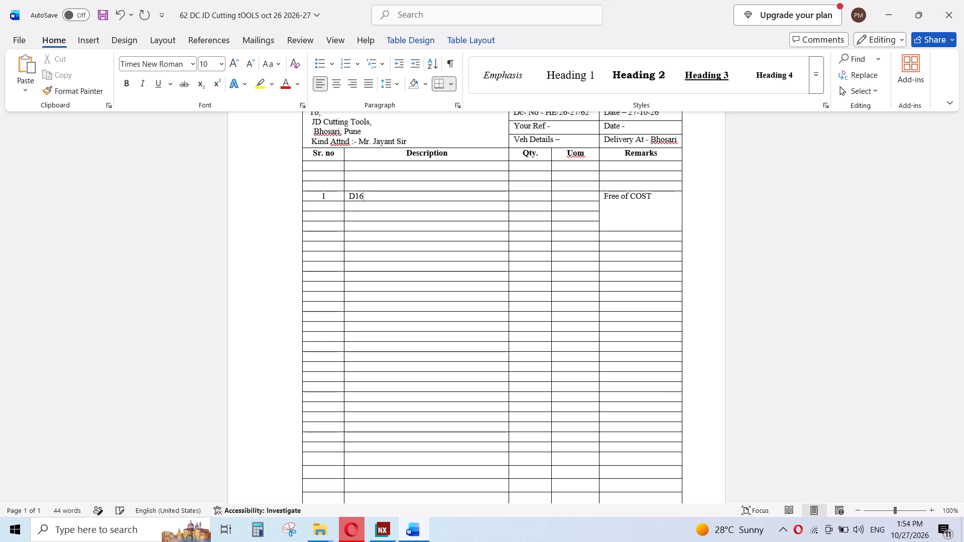
type("r0")
key("BackSpace")
key("BackSpace")
key("r")
key("0")
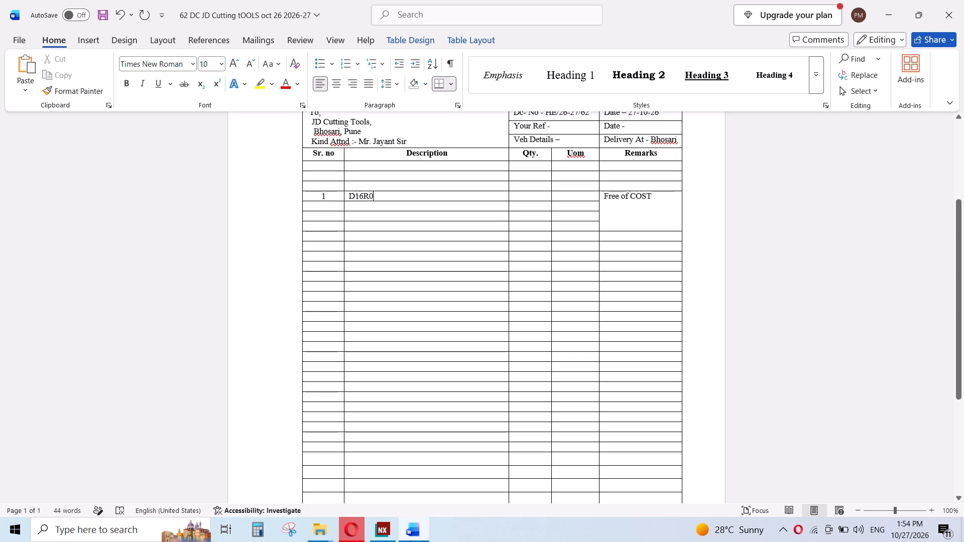
left_click(526, 194)
key("1")
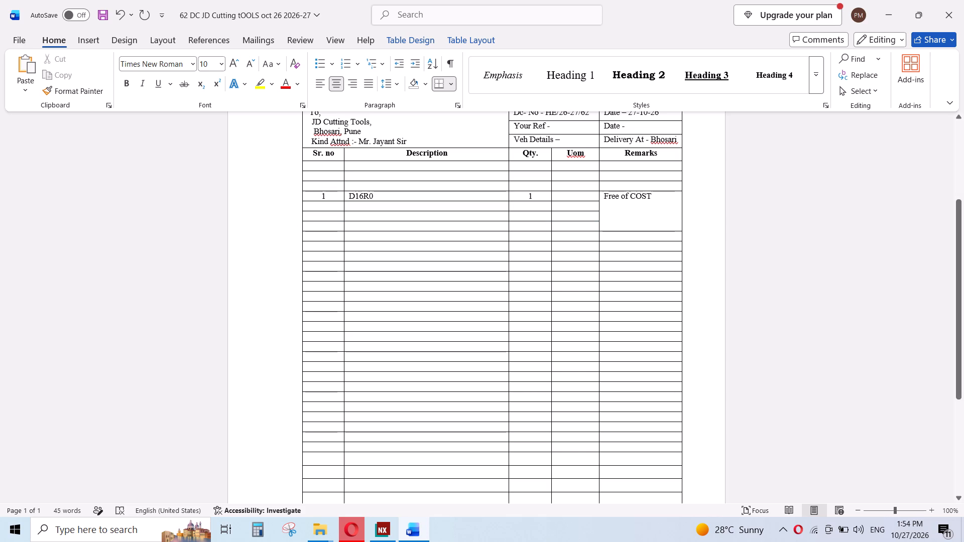
Number the five rows below row 1 as 2 to 6 in the Sr. no column.
left_click(327, 204)
key("2")
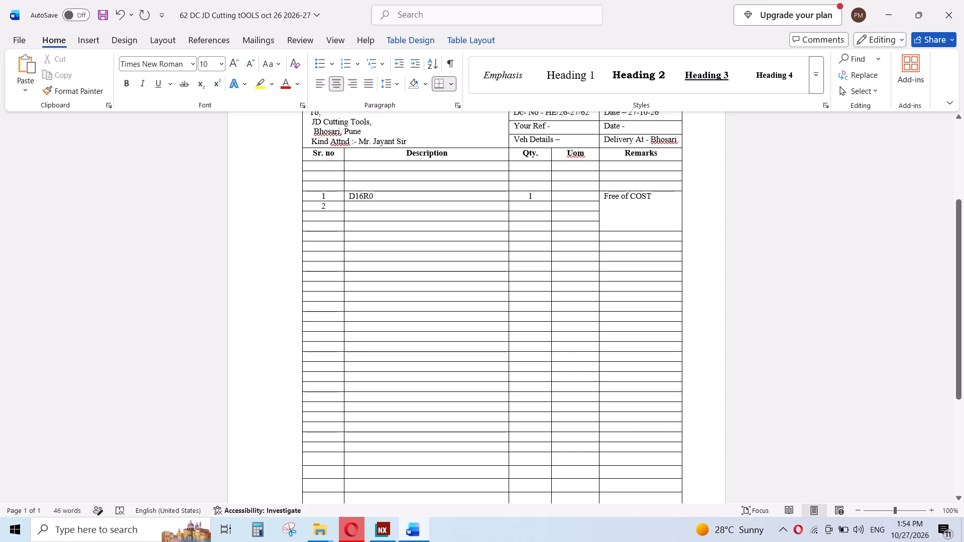
left_click(333, 216)
key("3")
left_click(337, 228)
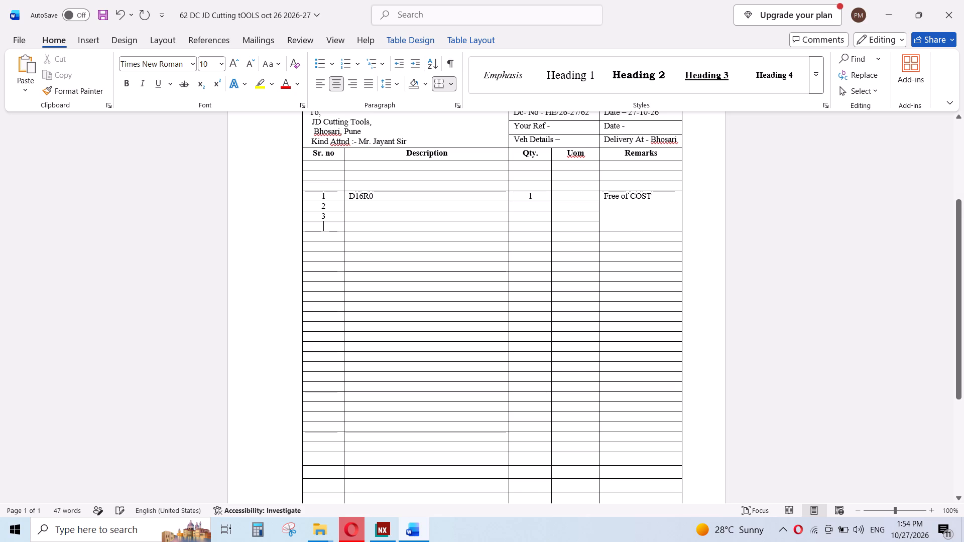
key("4")
left_click(335, 236)
key("5")
left_click(334, 250)
key("6")
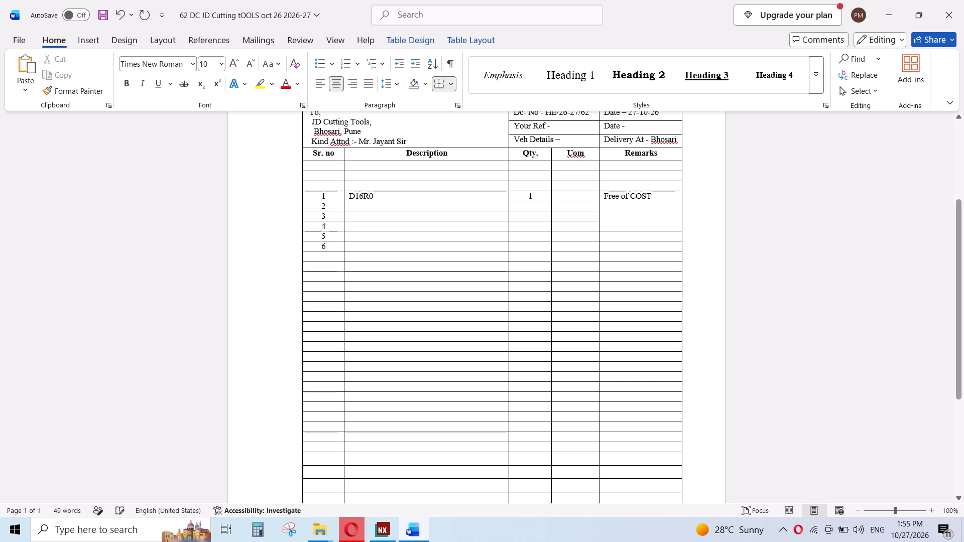
Continue filling the Description column, entering D12R0 for row 2 and moving on to row 3.
left_click(369, 210)
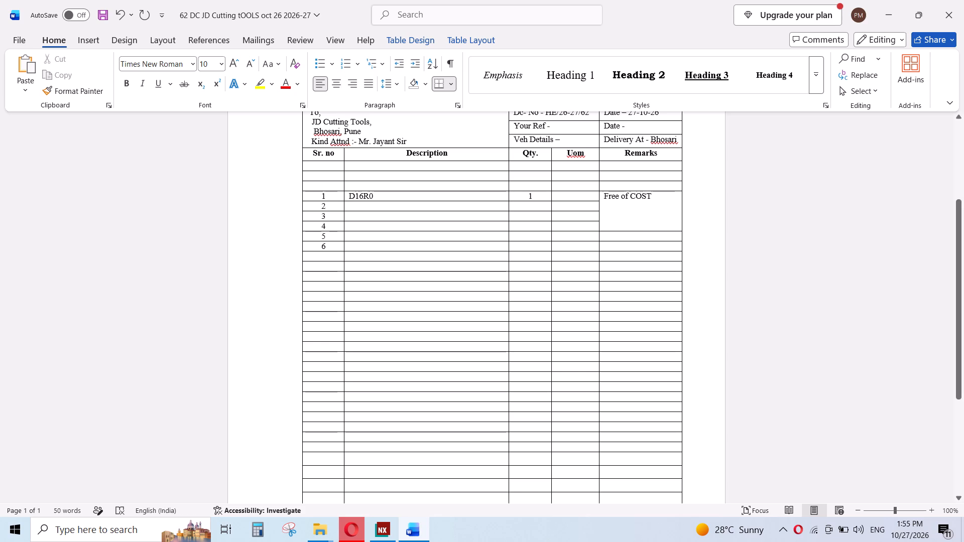
type("D12R0")
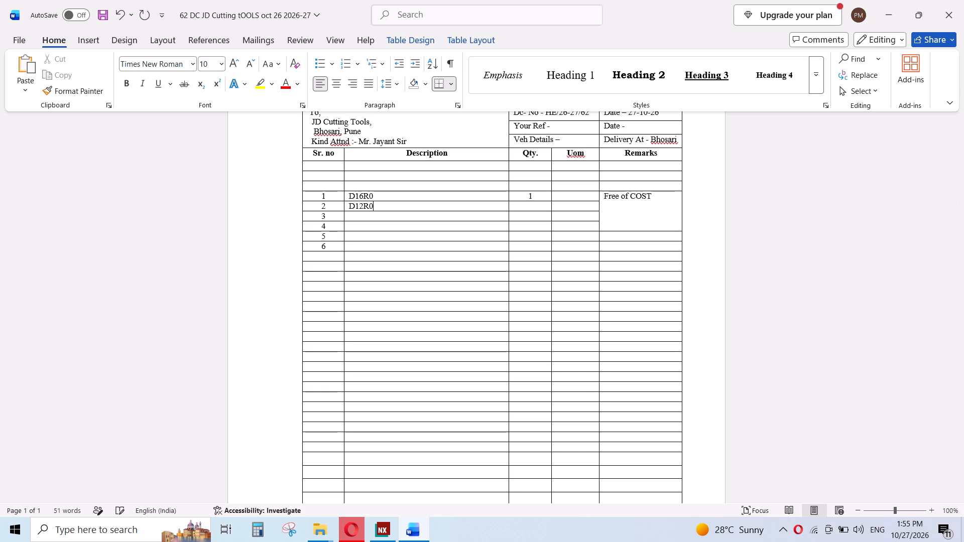
left_click(360, 216)
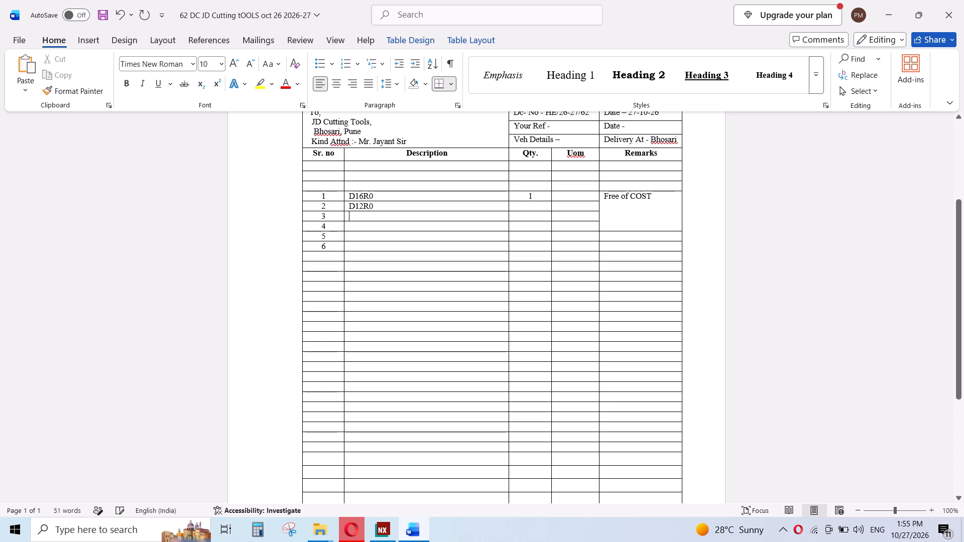
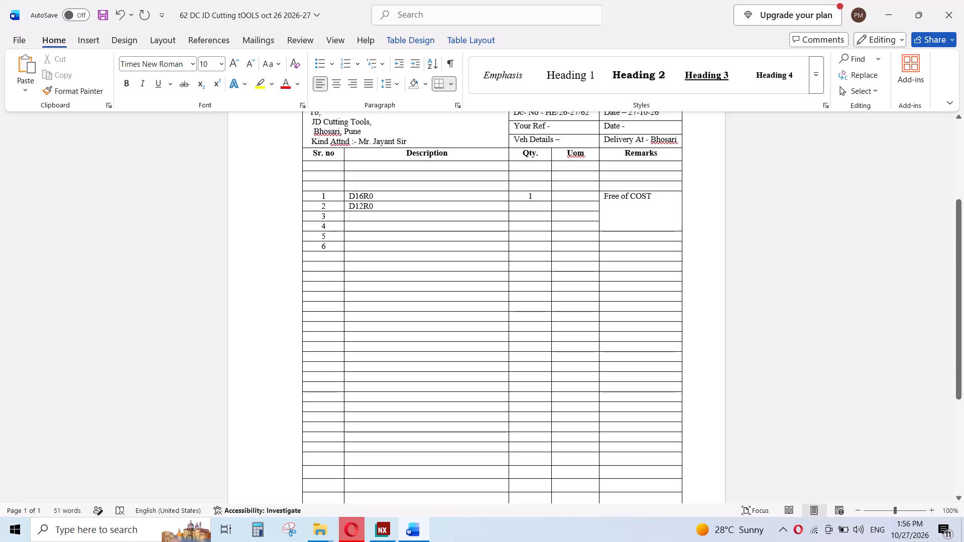
Enter quantity 1 for the D12R0 row and fill in row 3 with description D10R0 and quantity 2.
left_click(523, 206)
key("1")
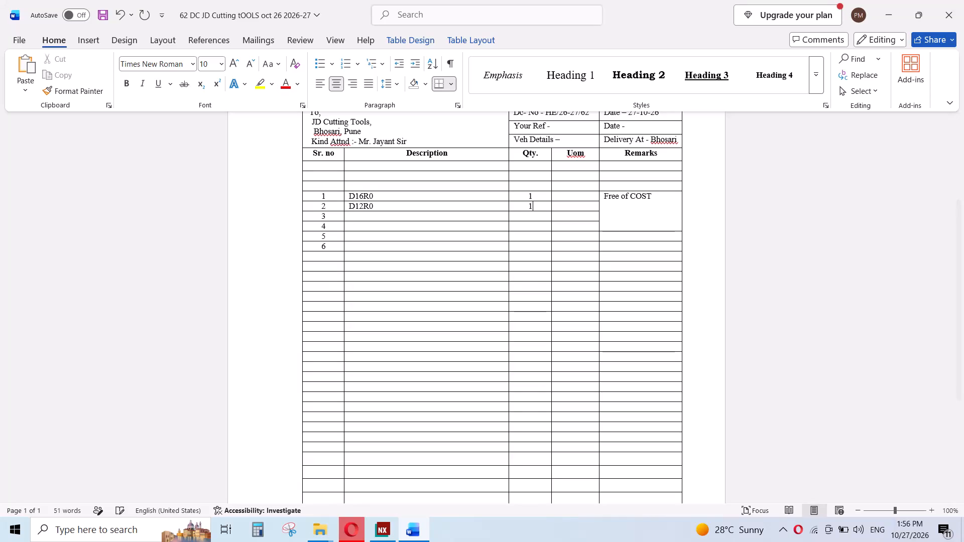
left_click(407, 220)
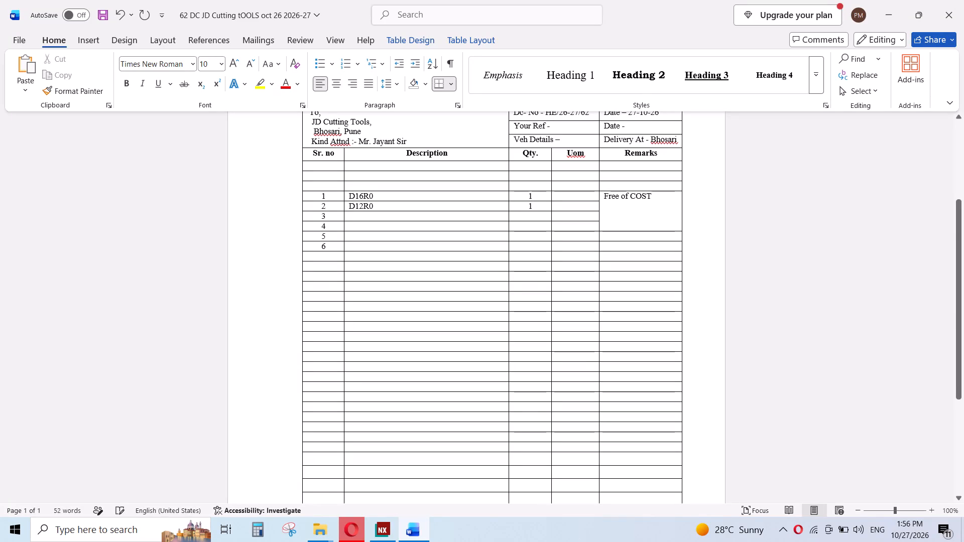
type("D10R0")
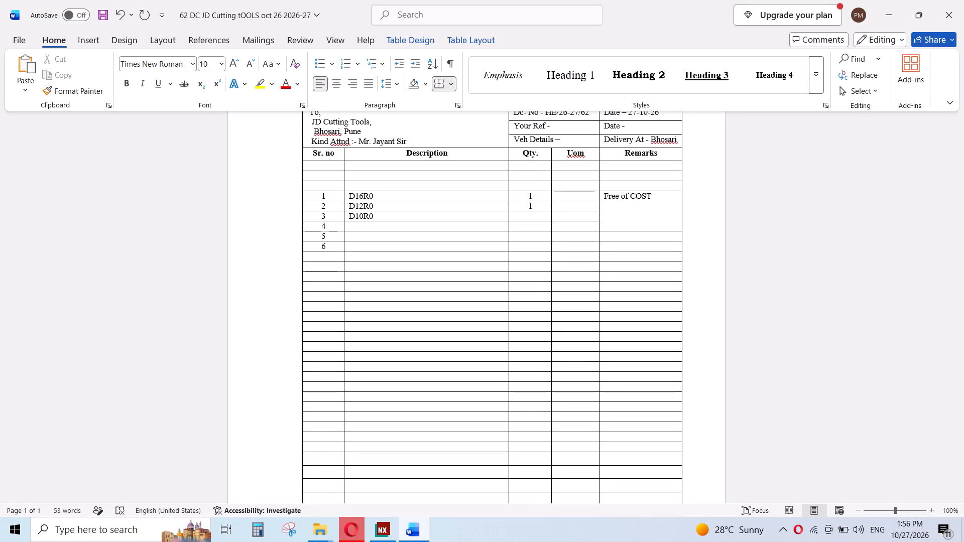
left_click(531, 217)
key("2")
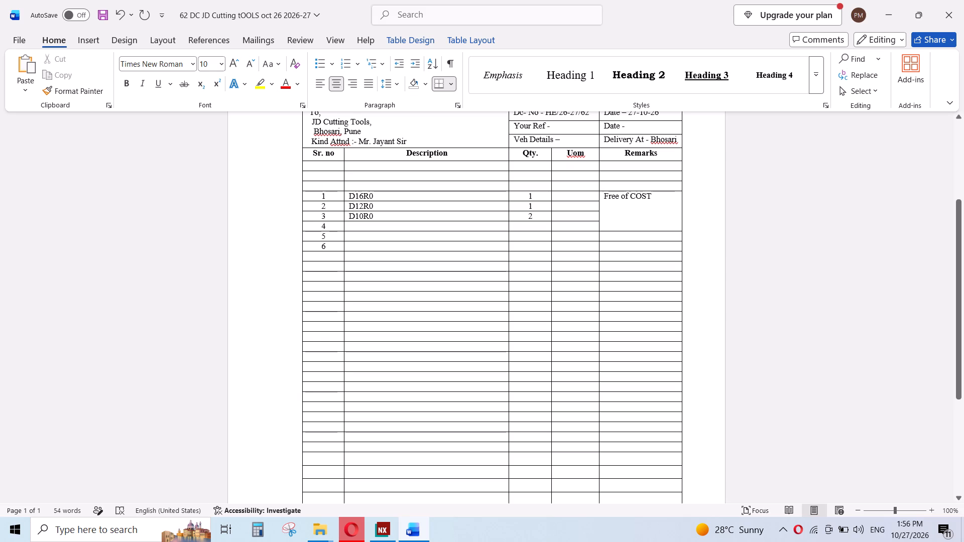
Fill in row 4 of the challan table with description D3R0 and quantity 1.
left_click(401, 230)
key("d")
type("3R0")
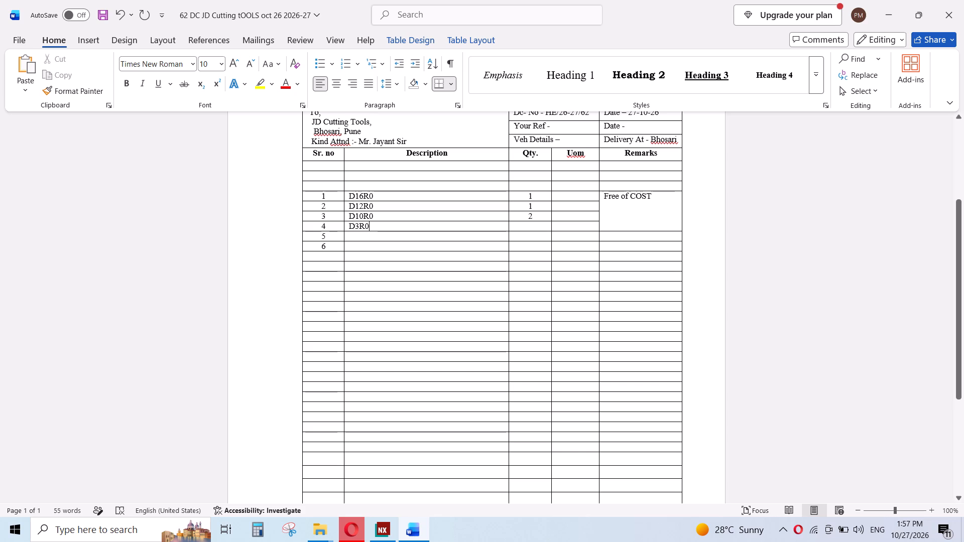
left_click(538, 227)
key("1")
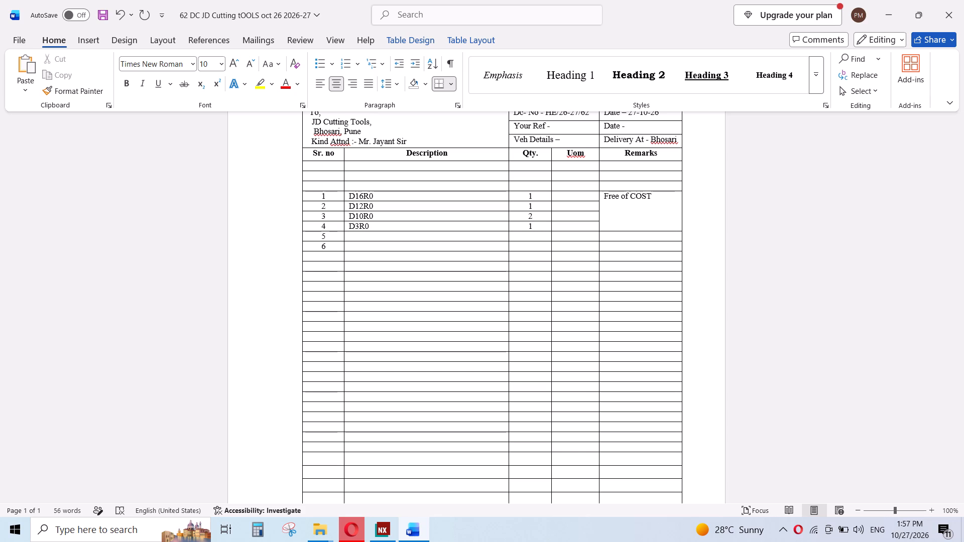
Fill in row 5 of the challan table with description D10BALL and quantity 1.
left_click(353, 238)
key("d")
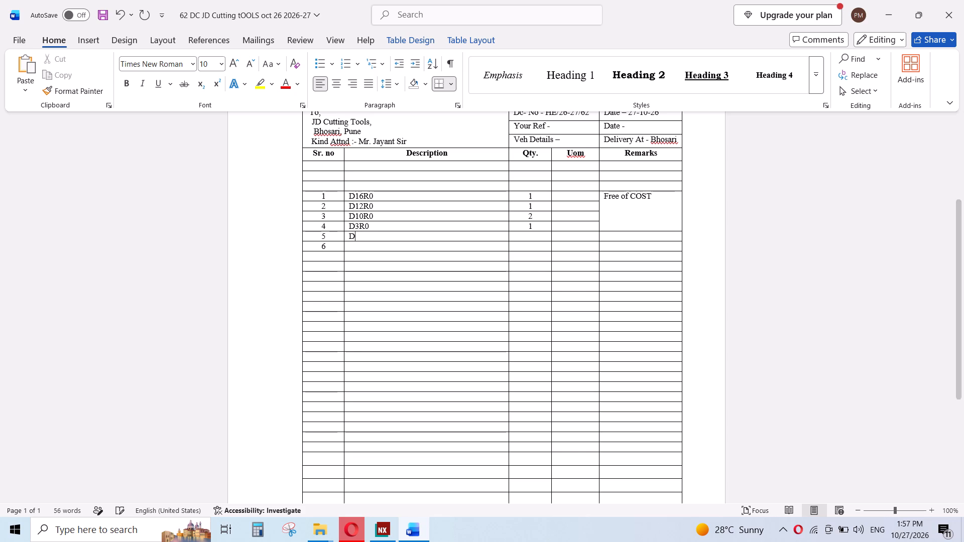
type("10")
type("BALL")
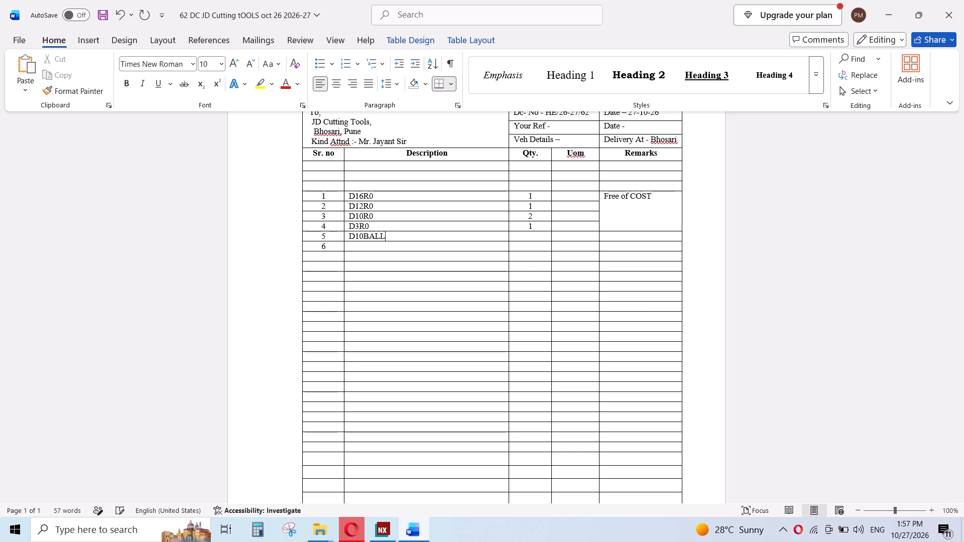
left_click(540, 235)
key("7")
key("BackSpace")
key("1")
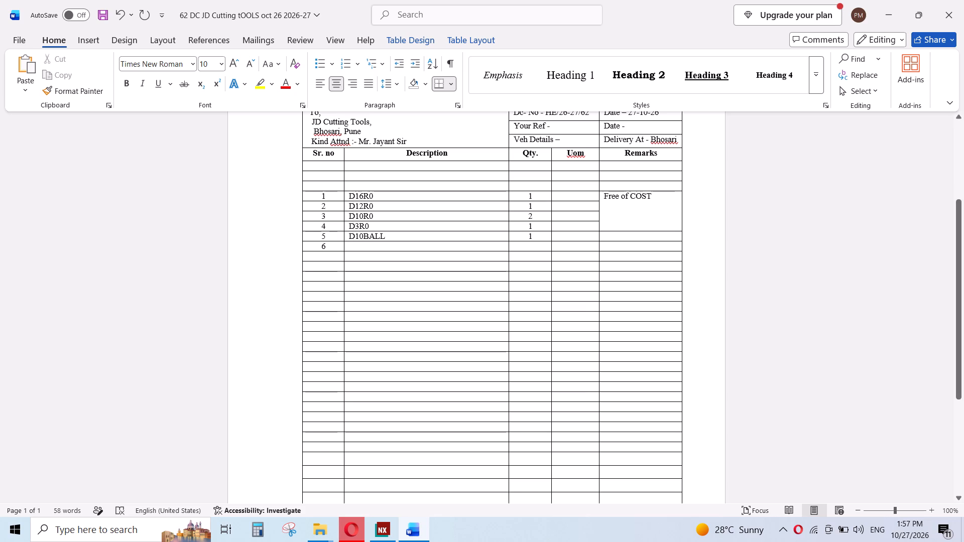
Fill in row 6 of the challan table with description D8BALL and quantity 1.
left_click(371, 247)
type("D8")
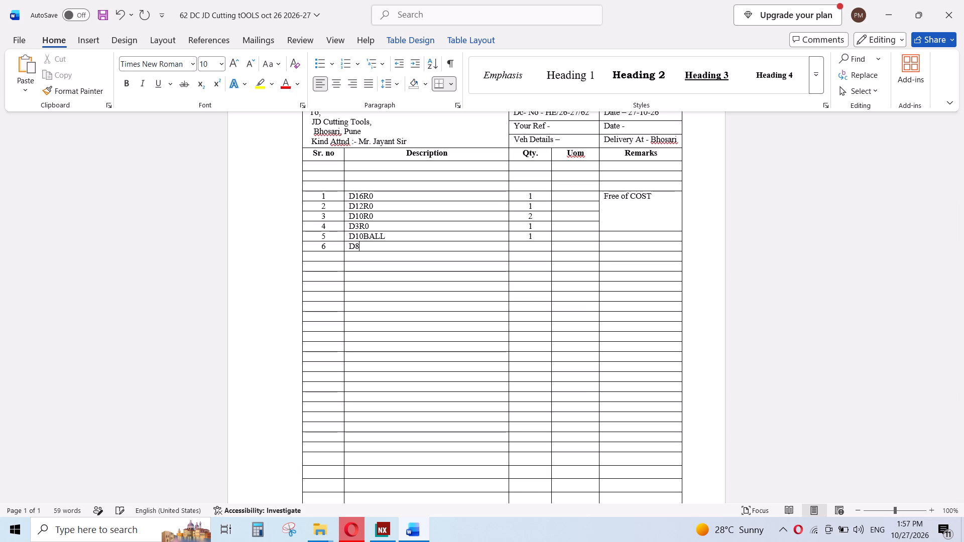
type("BALL")
left_click(531, 248)
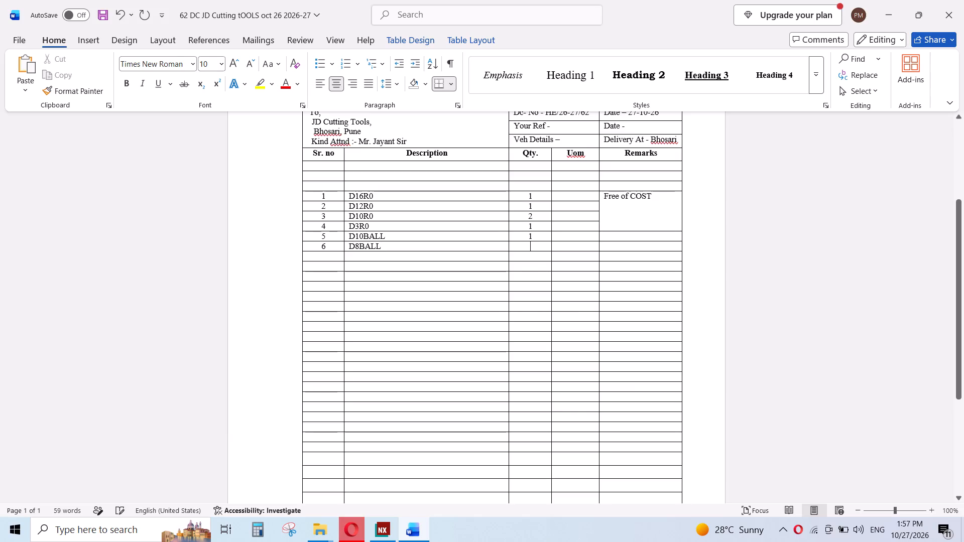
key("1")
Fill in the table's last row with description TOTAL and the summed quantity 7, checking it against the item quantities.
scroll(541, 263, "down", 4)
scroll(531, 309, "up", 3)
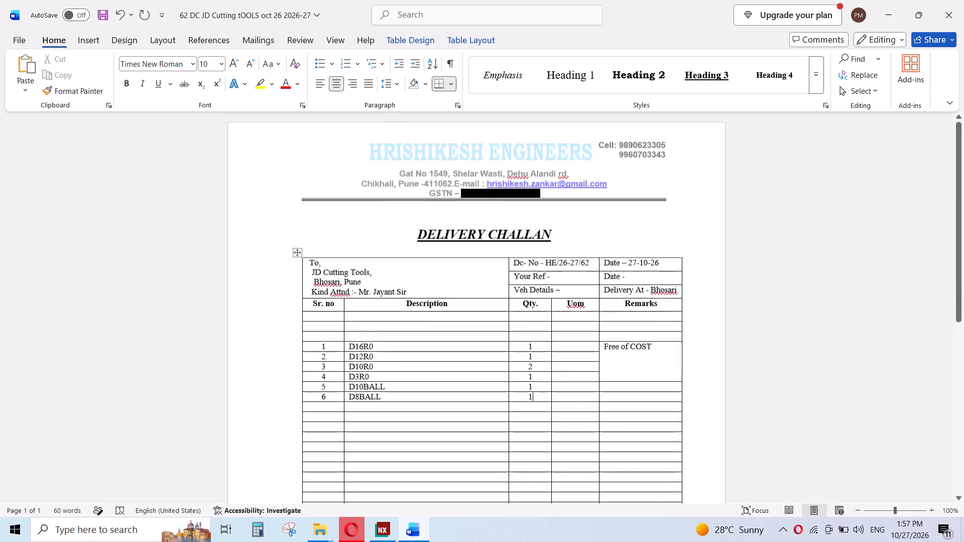
scroll(526, 342, "down", 3)
left_click(457, 316)
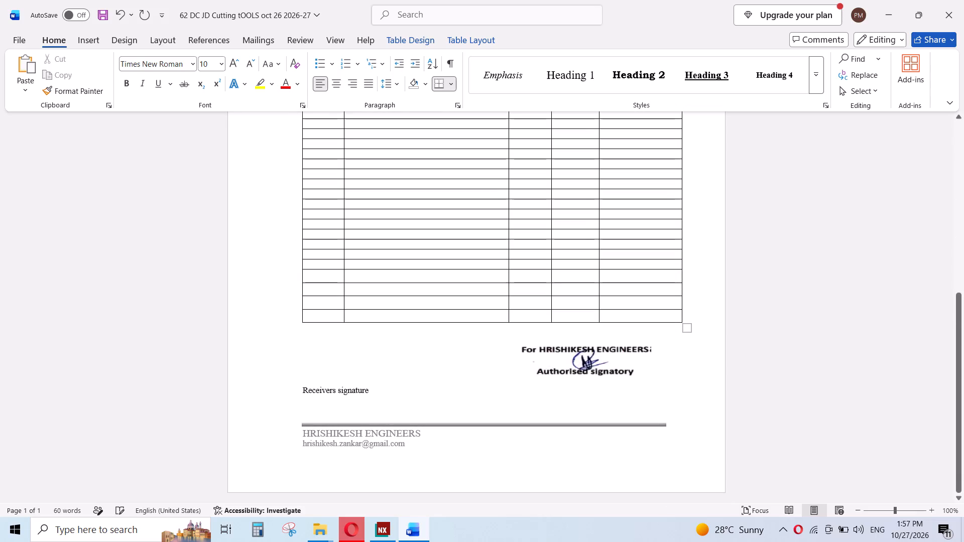
type("TOTAL")
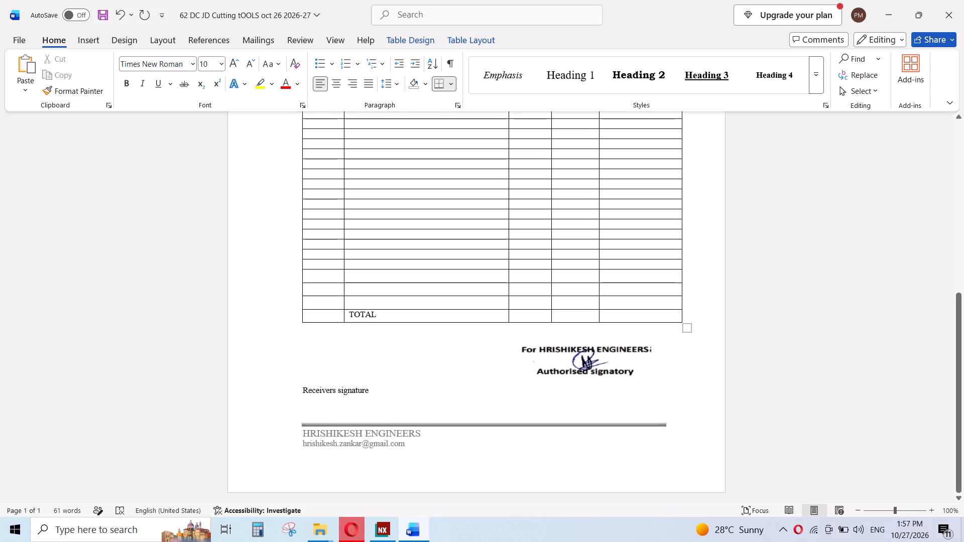
left_click(552, 319)
left_click(534, 314)
scroll(544, 270, "up", 4)
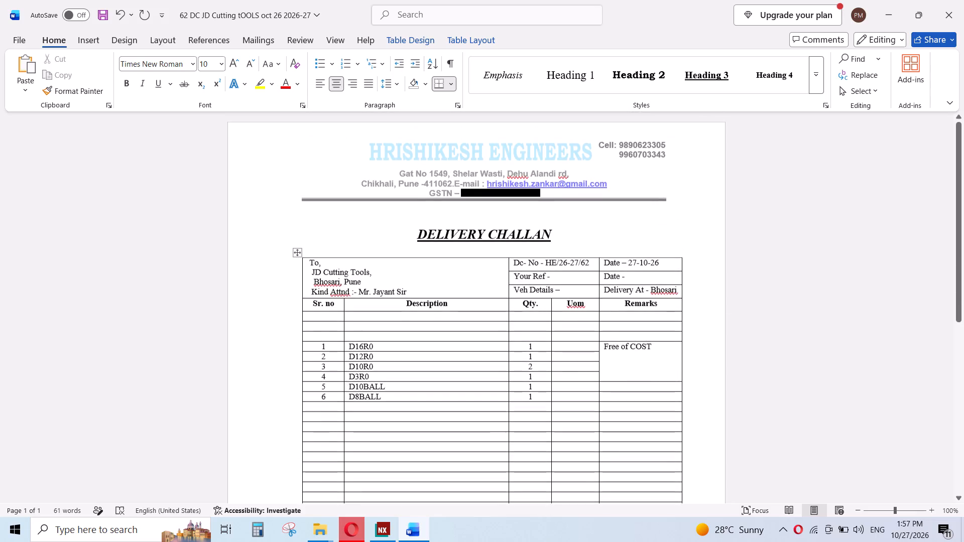
left_click_drag(522, 346, 528, 395)
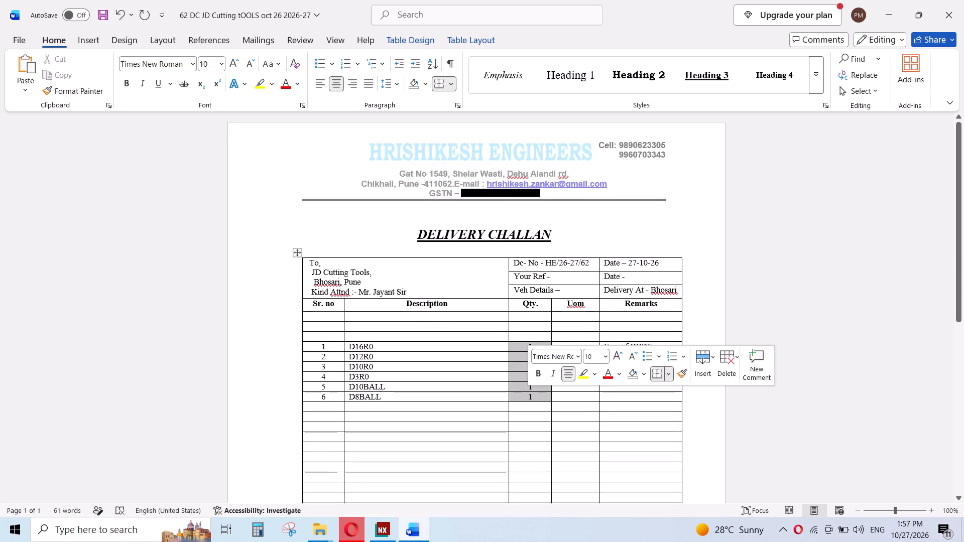
scroll(584, 432, "down", 1)
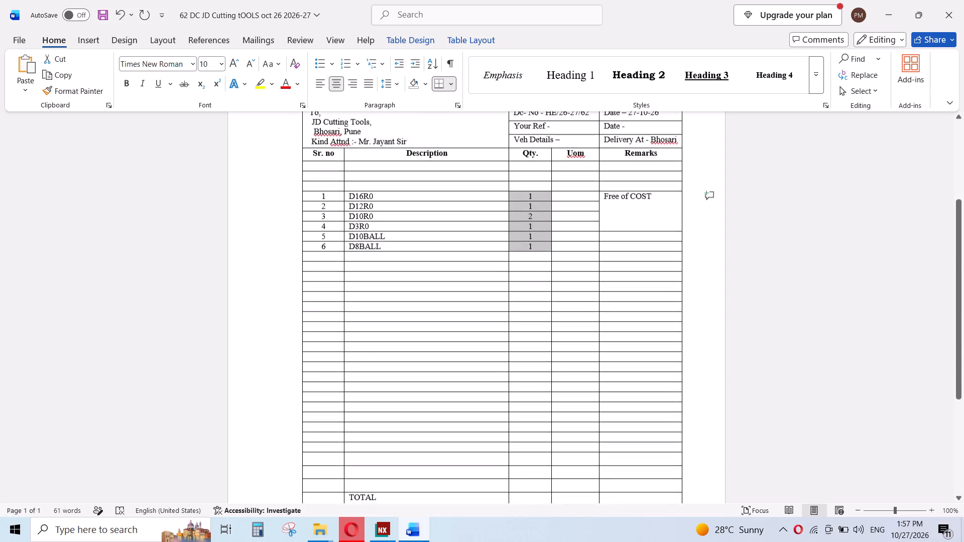
scroll(544, 273, "down", 3)
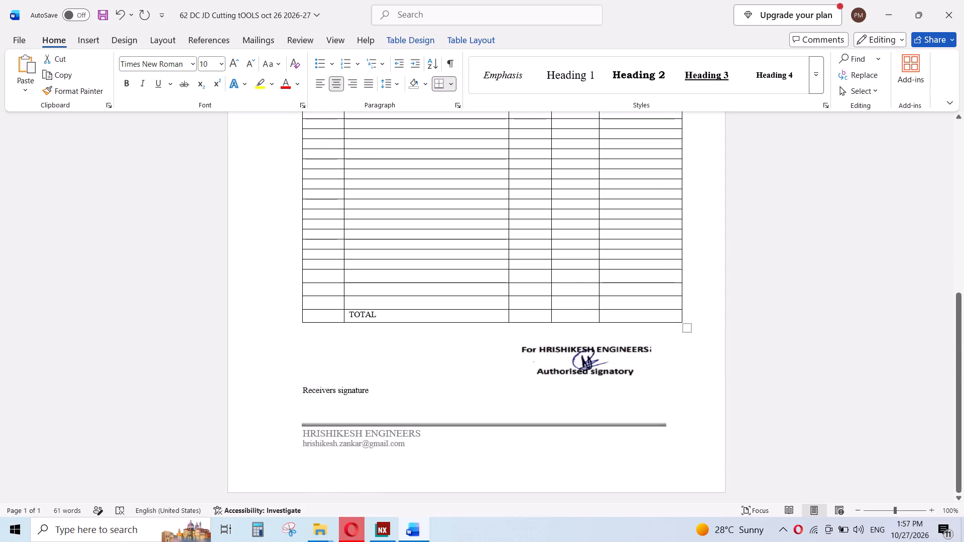
left_click(525, 321)
key("7")
scroll(580, 311, "up", 4)
scroll(580, 311, "down", 3)
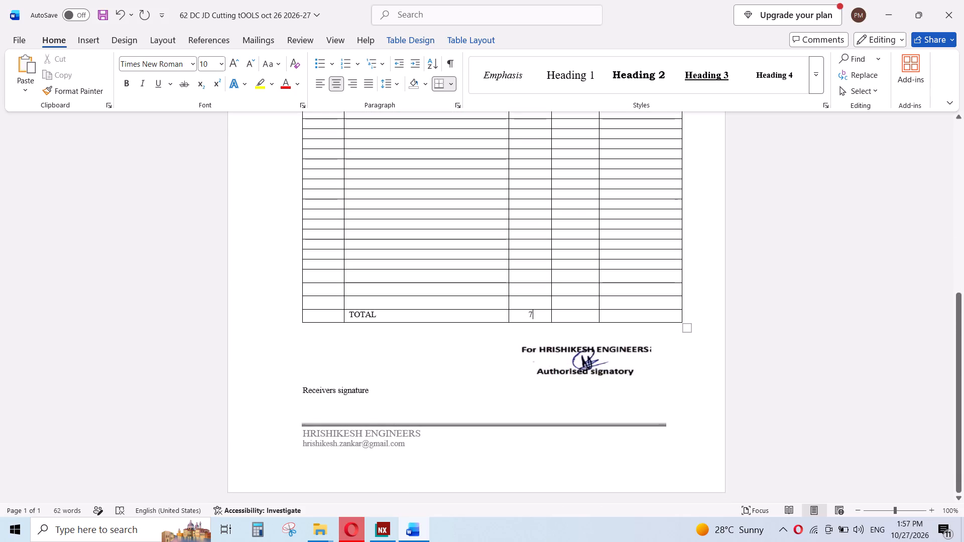
scroll(601, 317, "up", 3)
Save the delivery challan document.
left_click(787, 324)
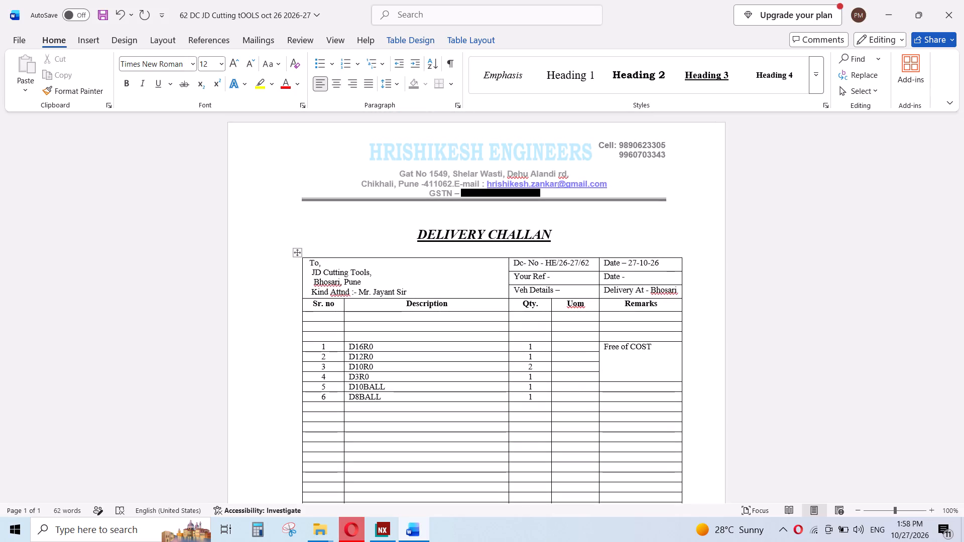
left_click(104, 17)
Review the challan from the header to the signature block, checking the item rows and the total.
scroll(429, 233, "down", 4)
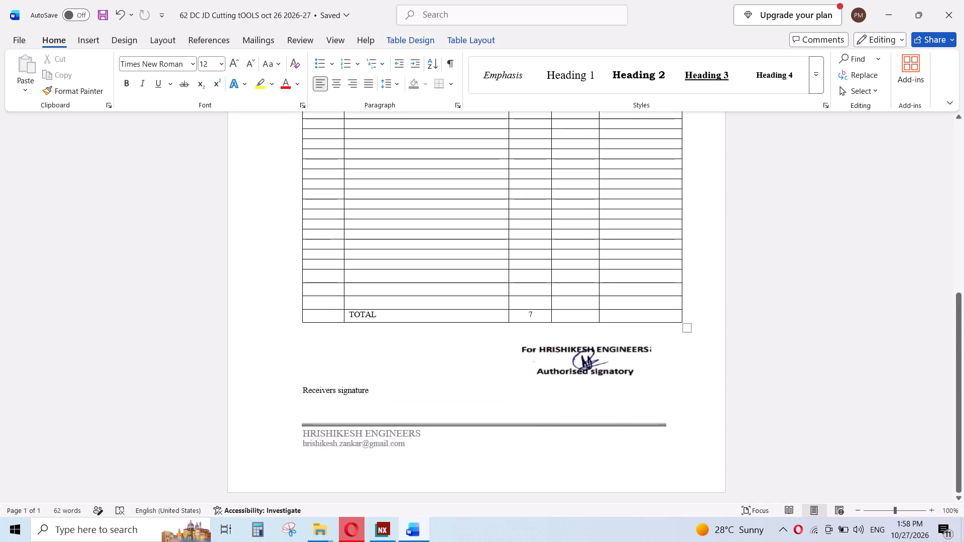
scroll(430, 233, "up", 3)
scroll(430, 233, "down", 3)
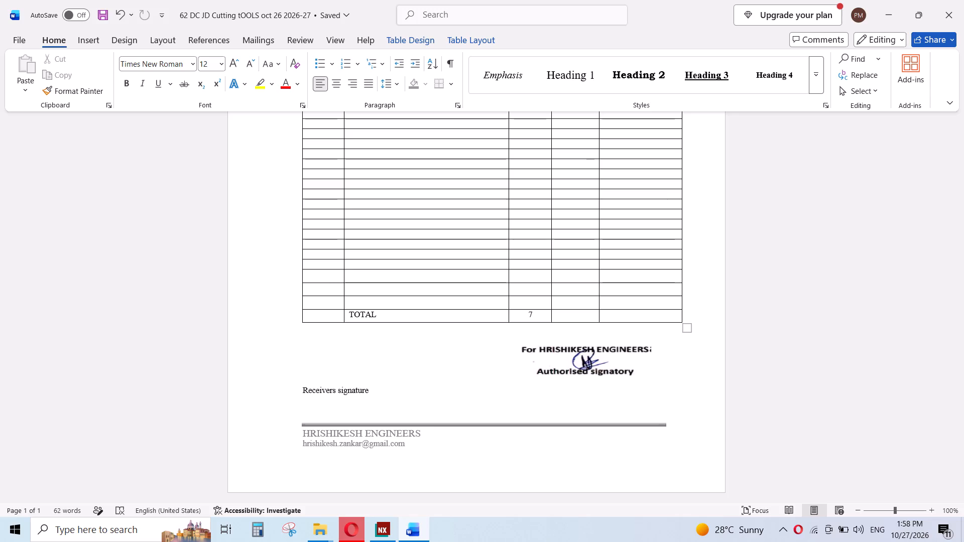
scroll(498, 304, "up", 5)
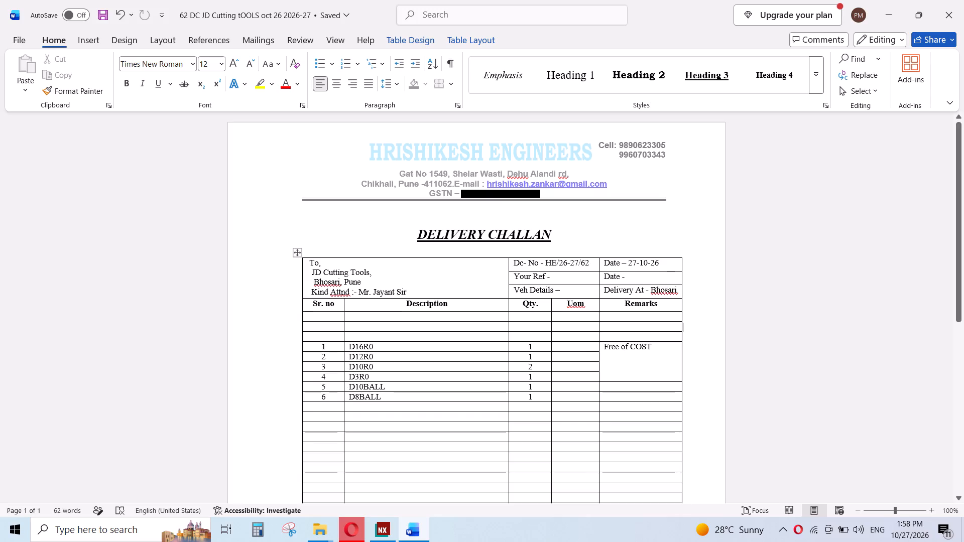
scroll(552, 394, "down", 1)
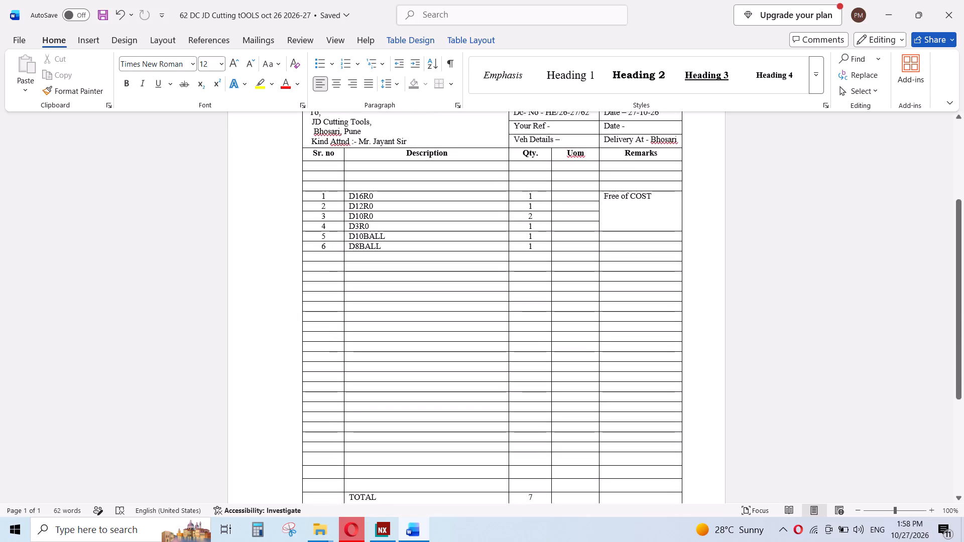
scroll(398, 272, "up", 2)
scroll(369, 373, "down", 1)
scroll(369, 373, "up", 1)
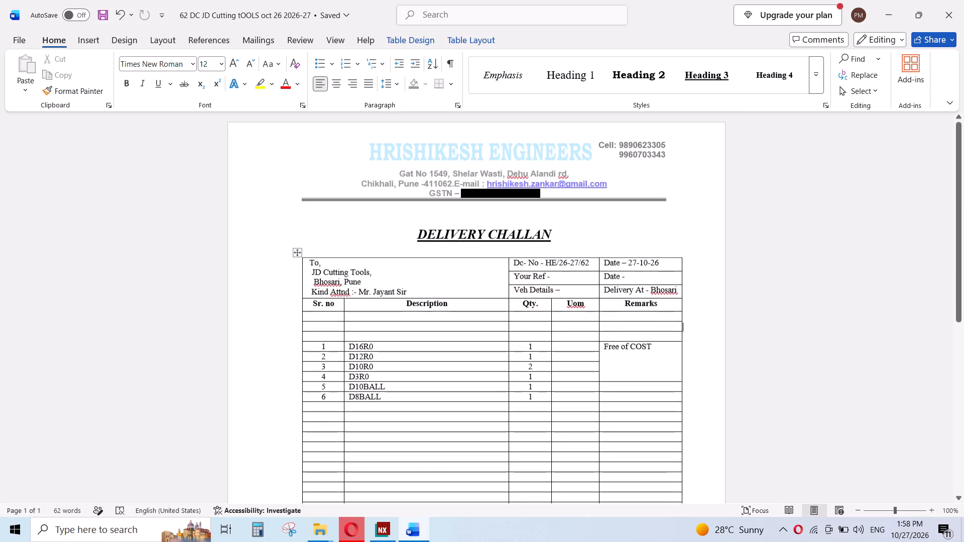
Clear the serial number, description and quantity of the D3R0 row in the challan table.
left_click_drag(319, 375, 539, 386)
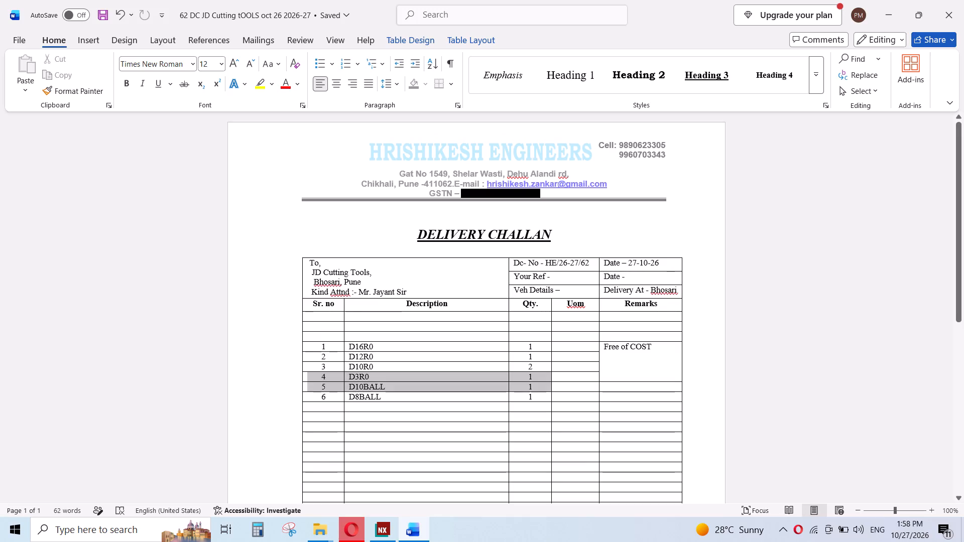
left_click_drag(539, 386, 549, 376)
key("Delete")
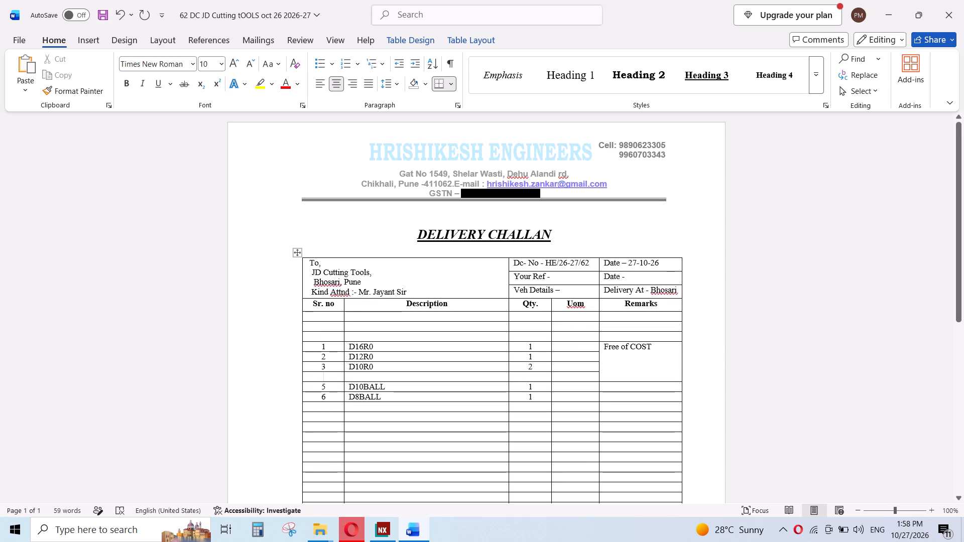
Copy the D10BALL row's serial number, description and quantity into the empty row directly above it.
left_click_drag(321, 385, 528, 395)
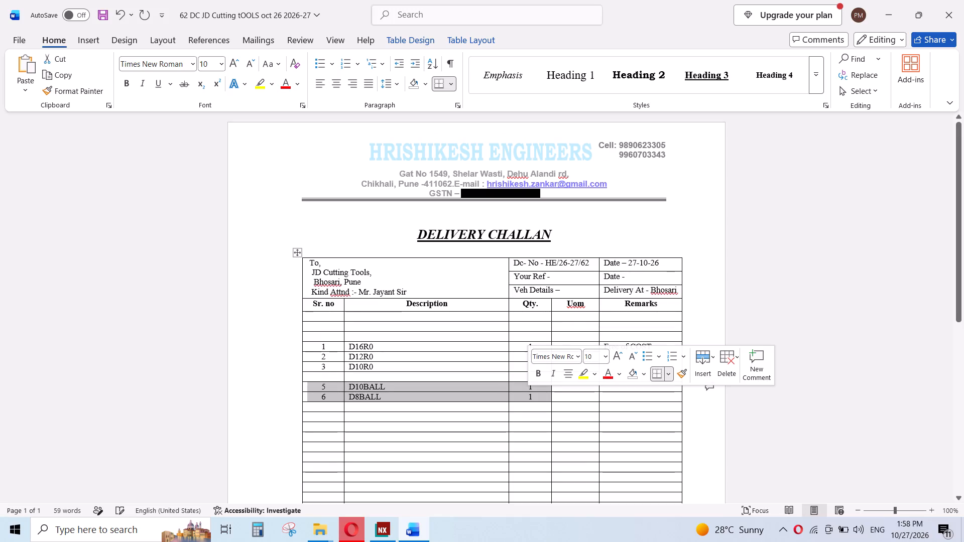
left_click_drag(315, 387, 536, 384)
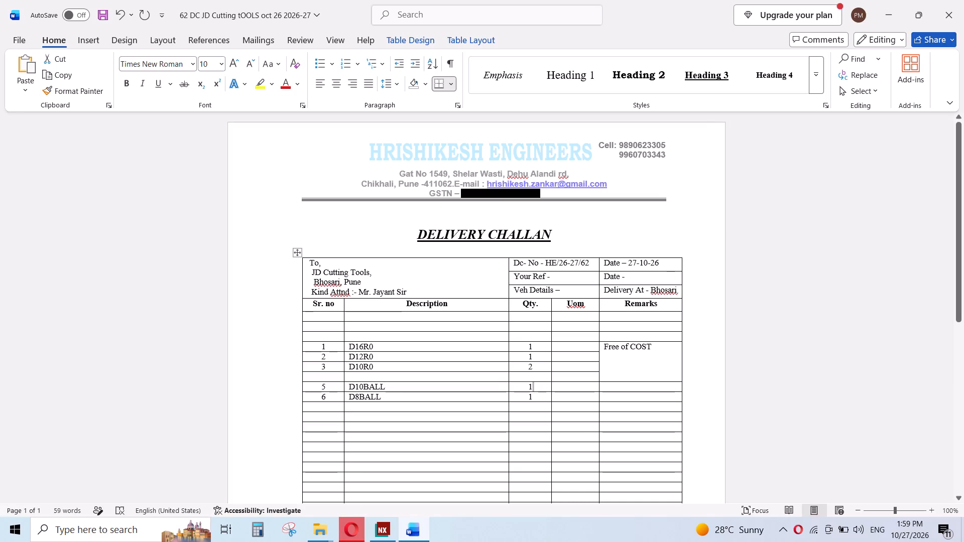
left_click_drag(543, 390, 342, 381)
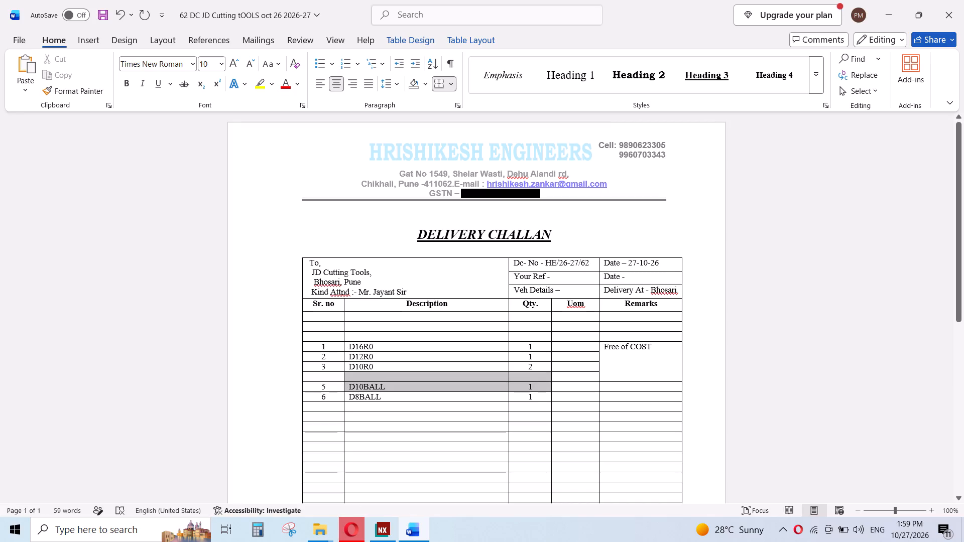
left_click_drag(342, 381, 319, 386)
right_click(373, 387)
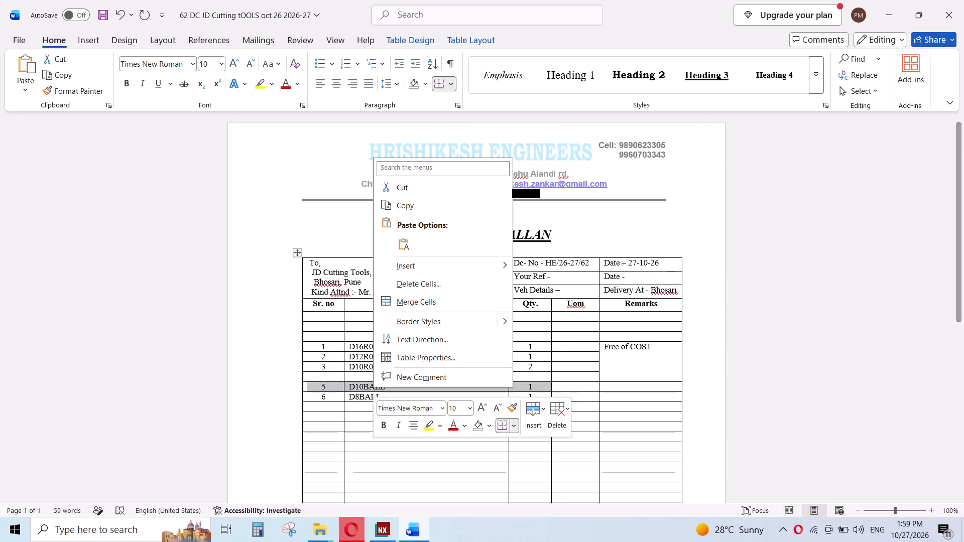
left_click(410, 212)
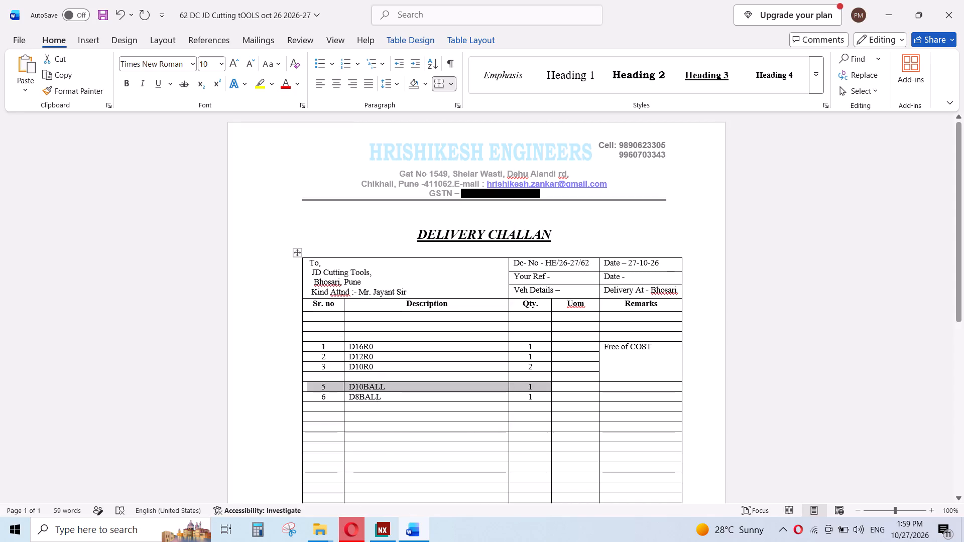
left_click(328, 378)
key("ctrl+v")
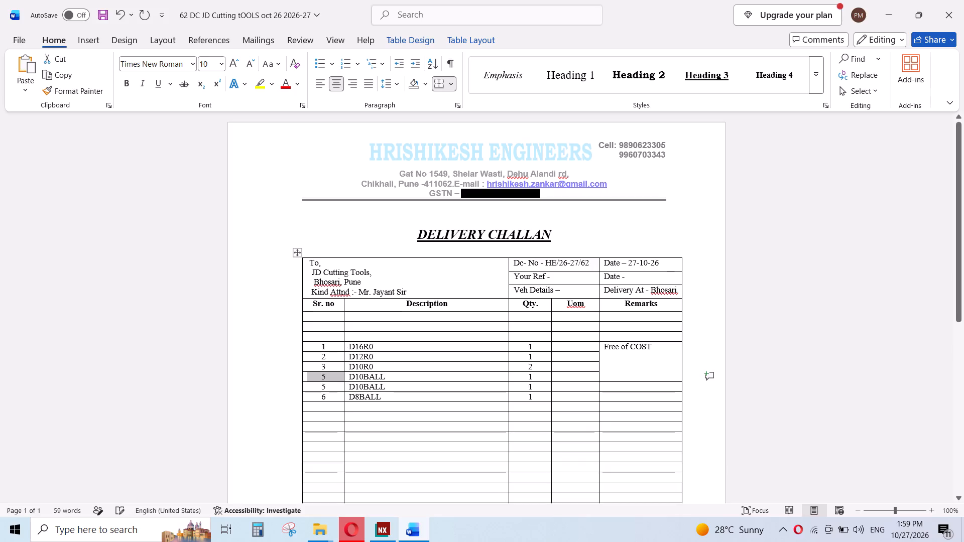
left_click(387, 382)
Change the second D10BALL row to serial number 6 and description D8BALL.
left_click(329, 389)
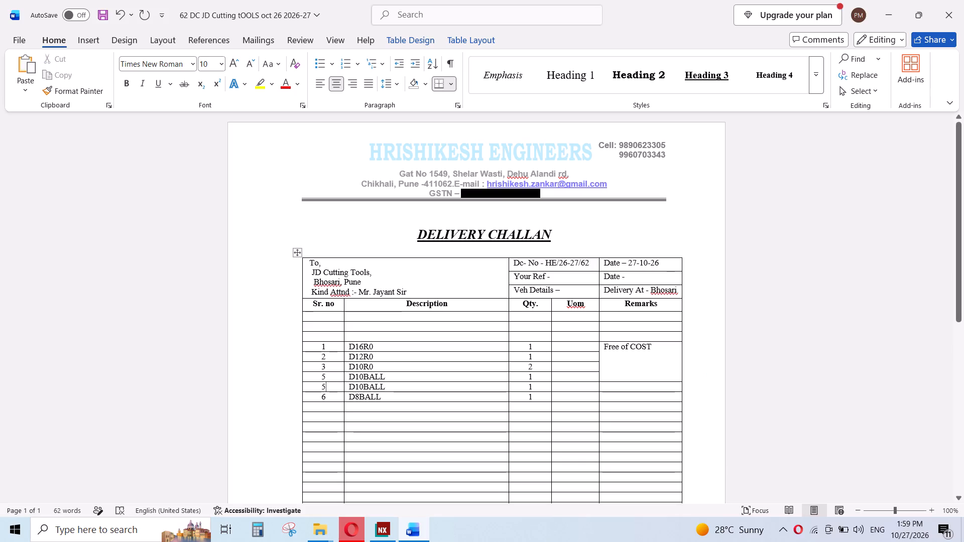
key("BackSpace")
key("6")
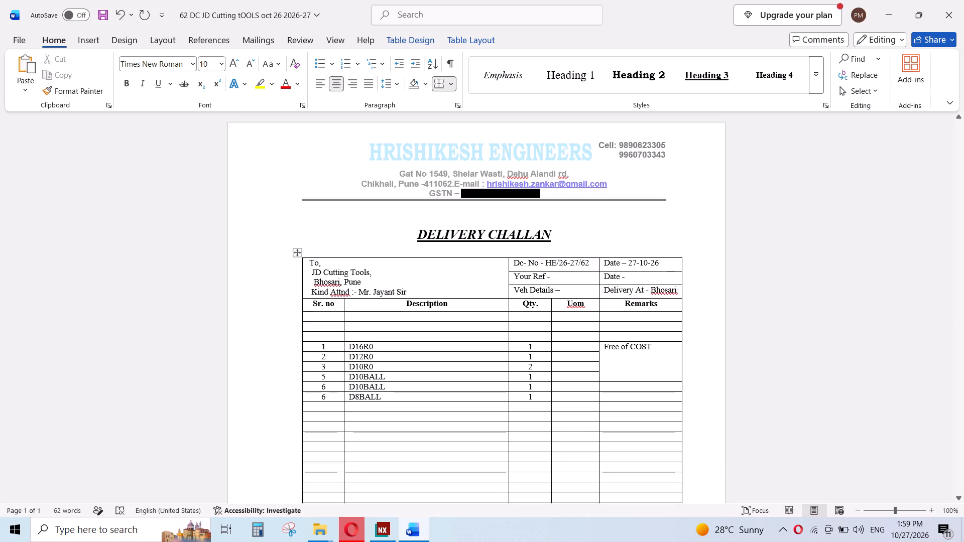
left_click(360, 387)
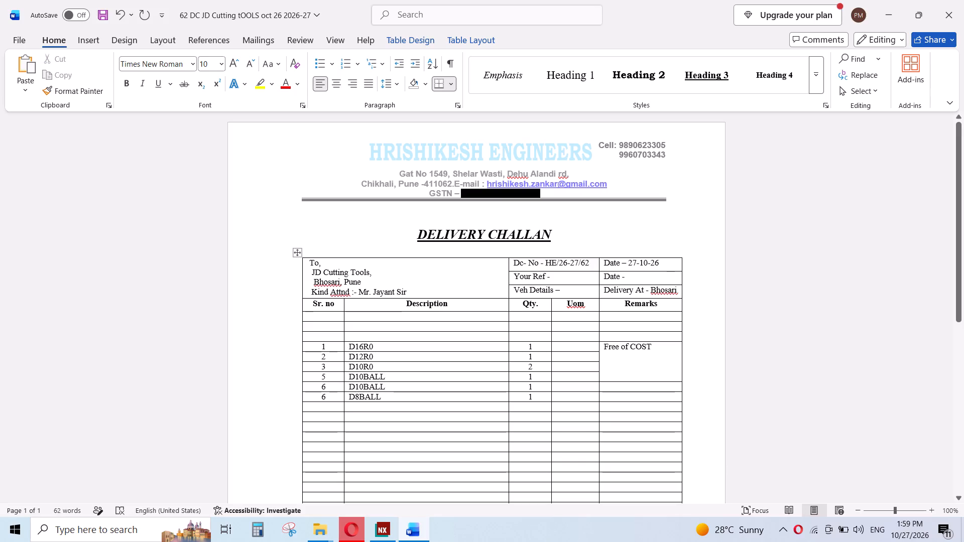
key("Right")
key("BackSpace")
key("BackSpace")
key("8")
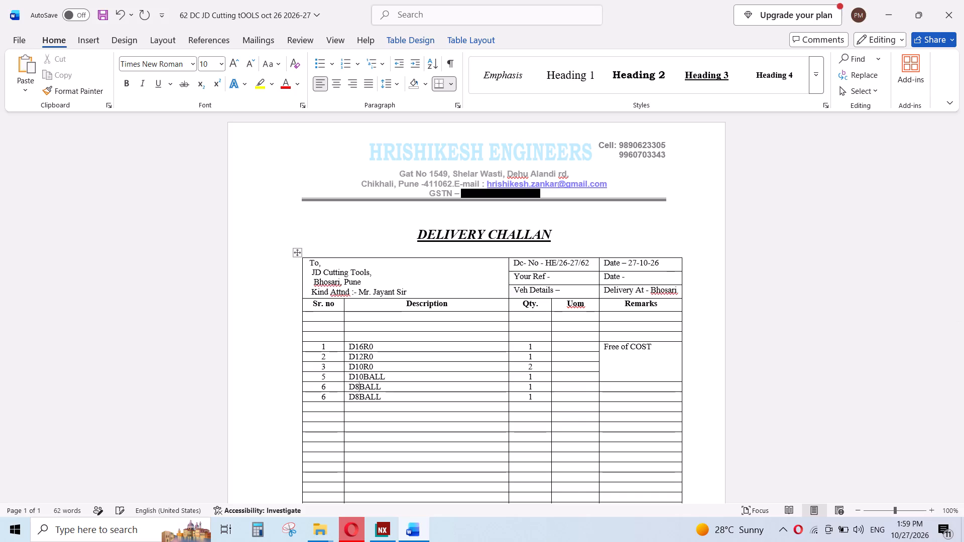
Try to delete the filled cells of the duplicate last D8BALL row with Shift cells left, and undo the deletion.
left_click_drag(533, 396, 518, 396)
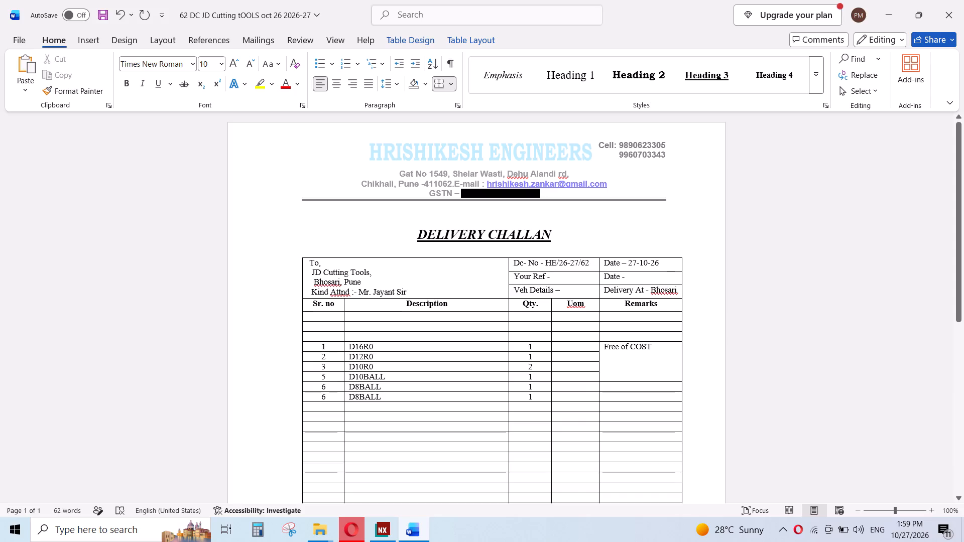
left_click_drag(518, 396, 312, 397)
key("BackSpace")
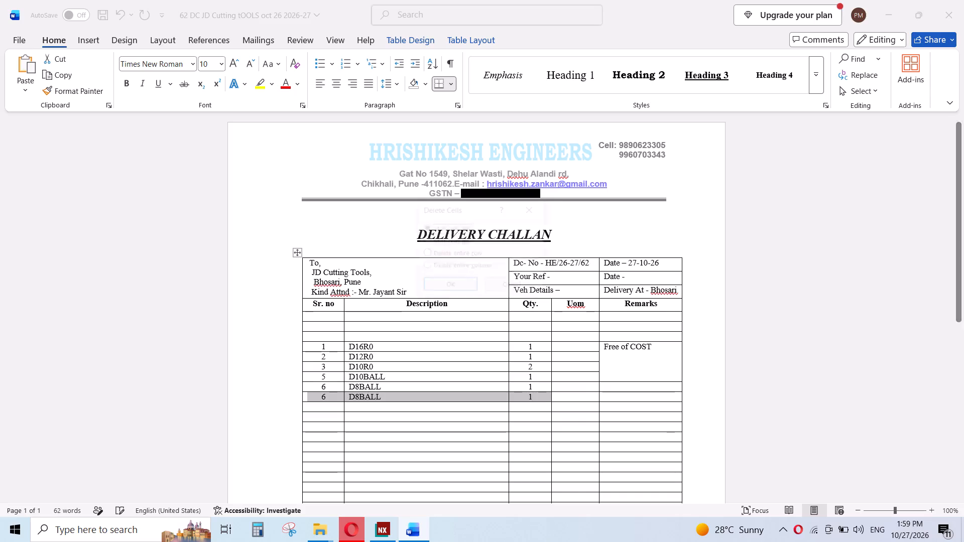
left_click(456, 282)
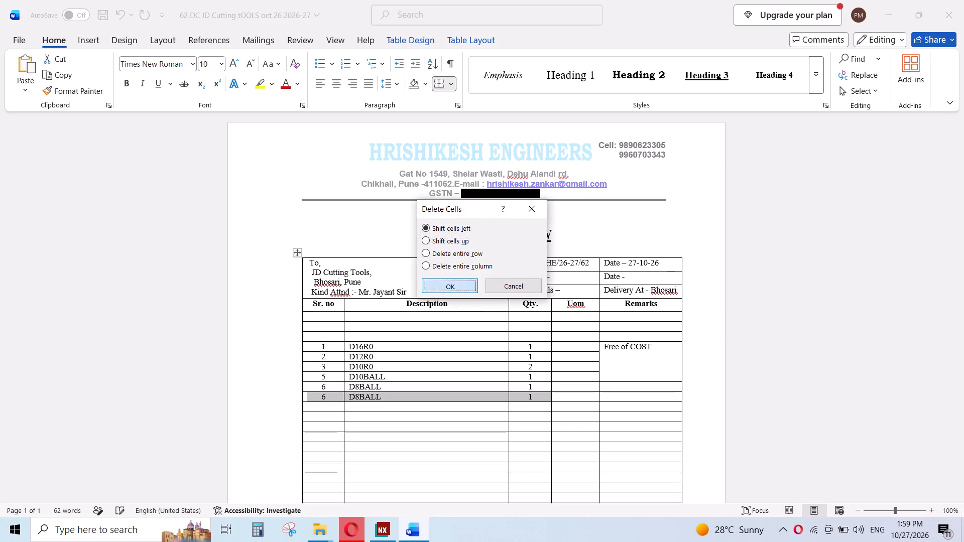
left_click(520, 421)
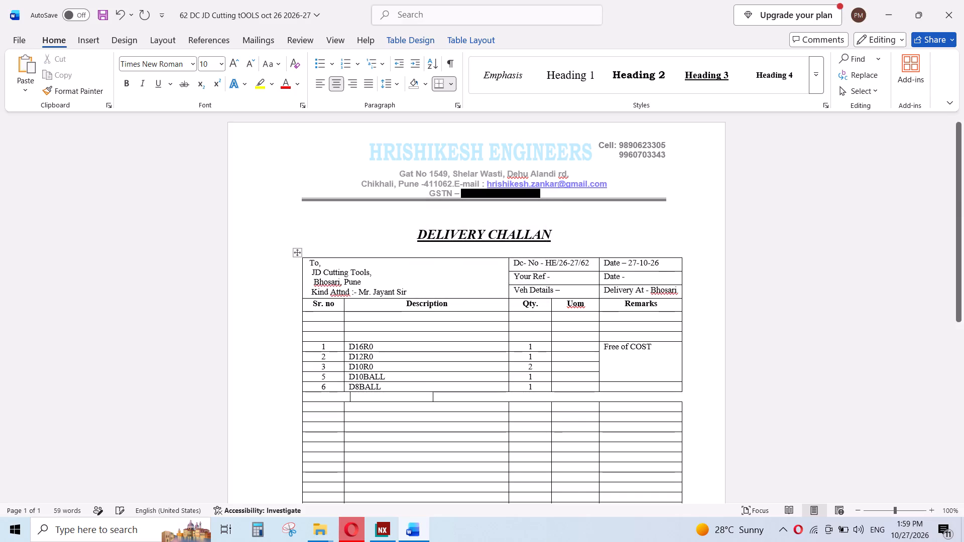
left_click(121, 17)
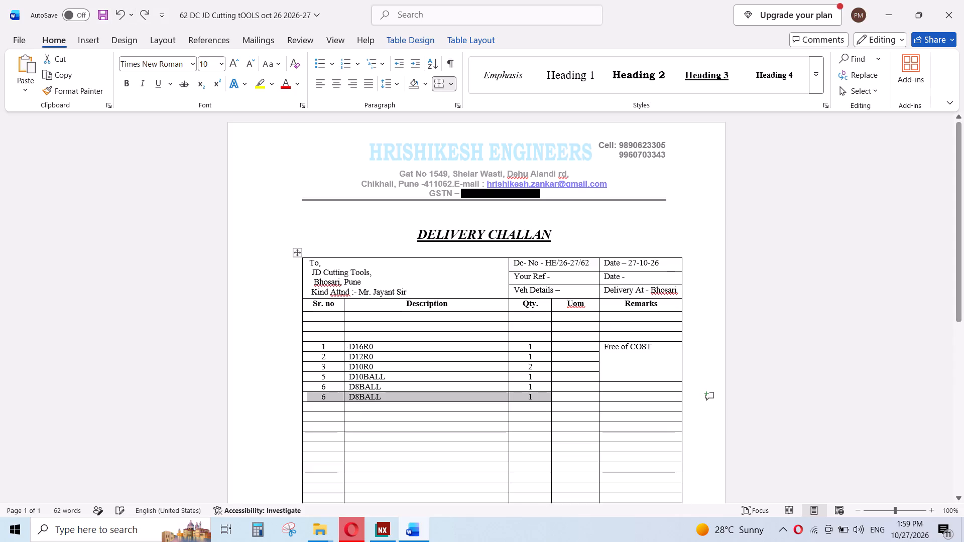
Clear the quantity, description and serial number of the duplicate last D8BALL row, keeping its empty cells.
left_click(543, 391)
left_click(544, 394)
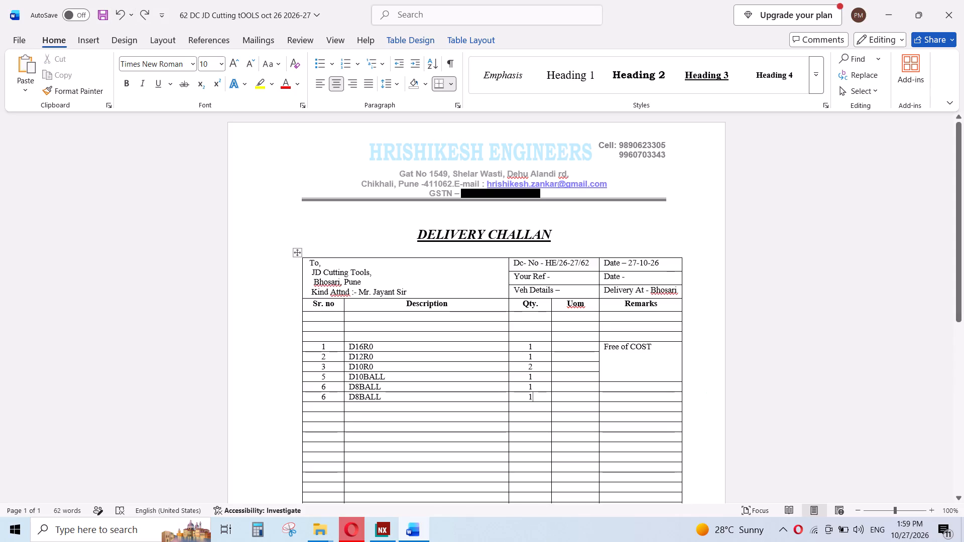
key("BackSpace")
left_click(447, 396)
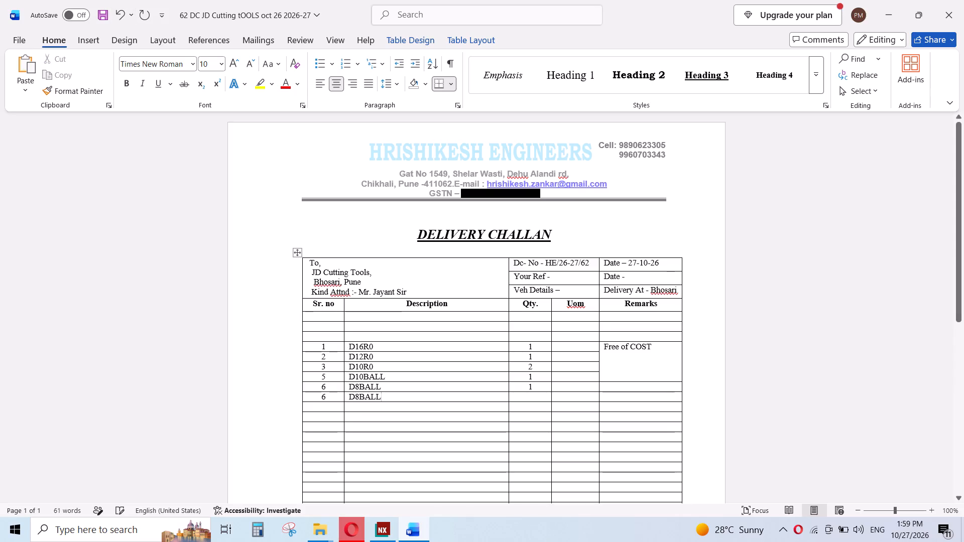
key("BackSpace")
key("BackSpace")
key("BackSpace")
key("BackSpace")
key("BackSpace")
key("BackSpace")
key("BackSpace")
key("BackSpace")
key("BackSpace")
key("BackSpace")
key("BackSpace")
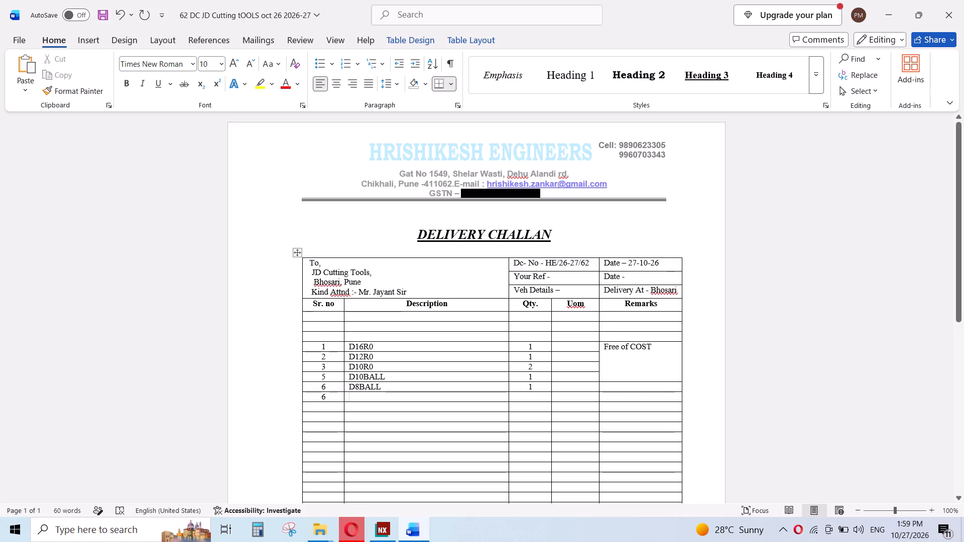
left_click(333, 396)
key("BackSpace")
Renumber the D10BALL row as 4 and the D8BALL row as 5.
left_click(332, 376)
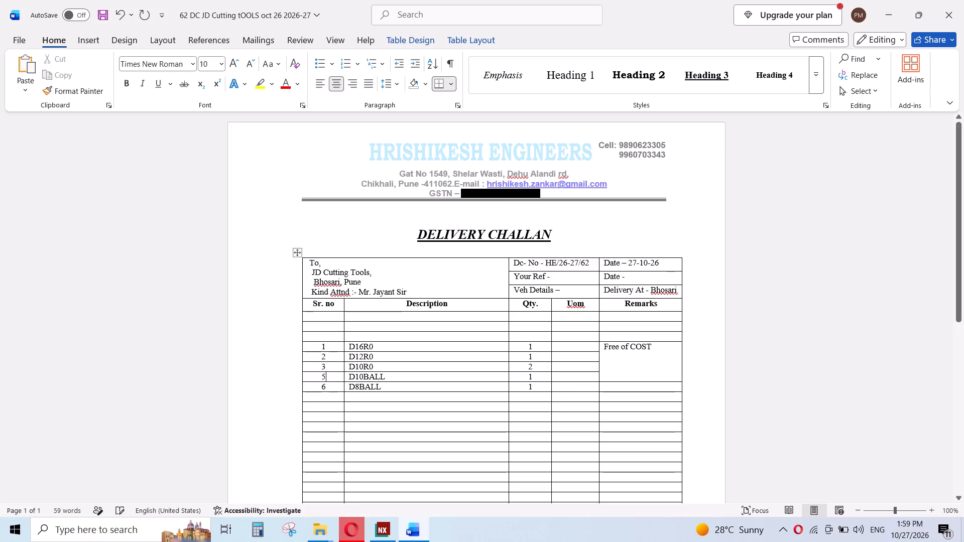
key("BackSpace")
key("4")
left_click(336, 388)
key("BackSpace")
key("5")
left_click(373, 410)
Check the item quantities and set the quantity in the TOTAL row to 6.
scroll(433, 400, "down", 2)
scroll(461, 389, "up", 1)
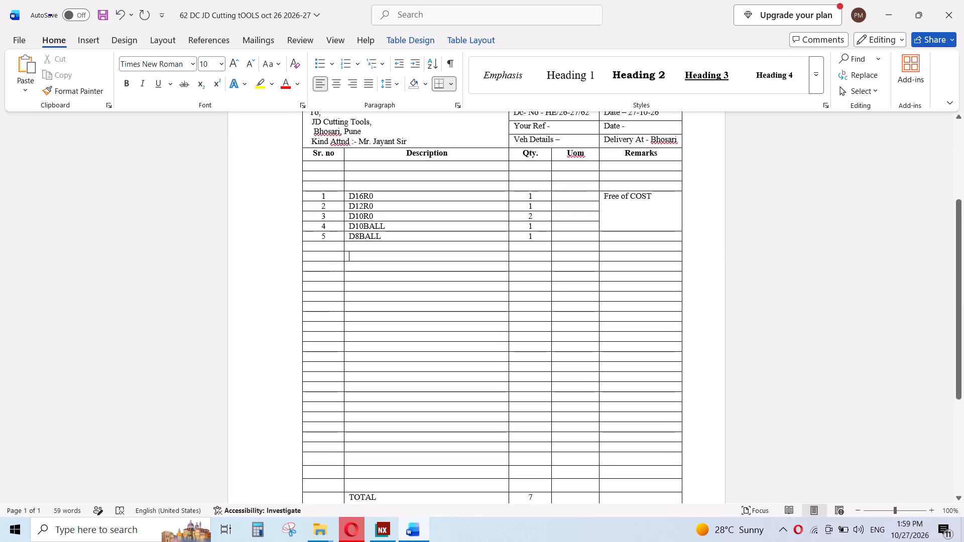
scroll(513, 363, "down", 1)
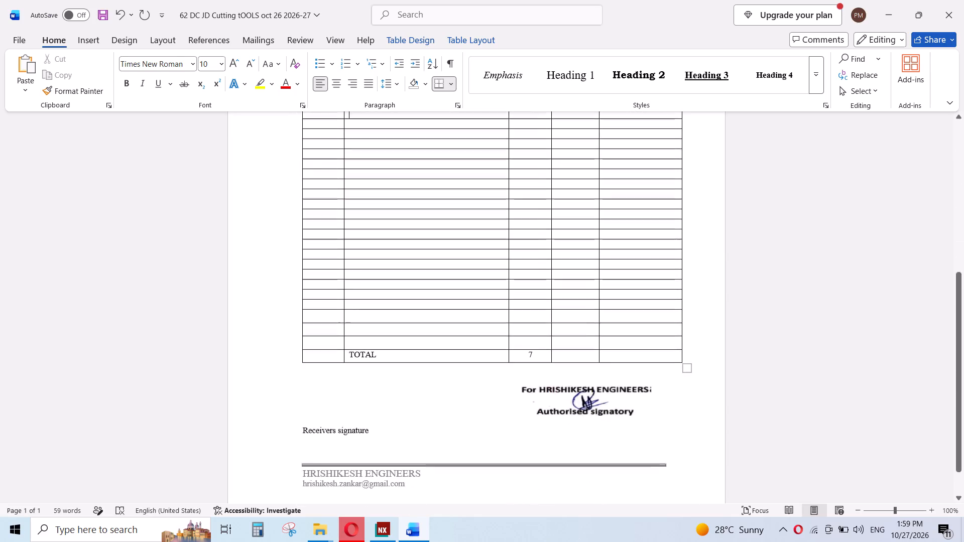
scroll(560, 377, "up", 2)
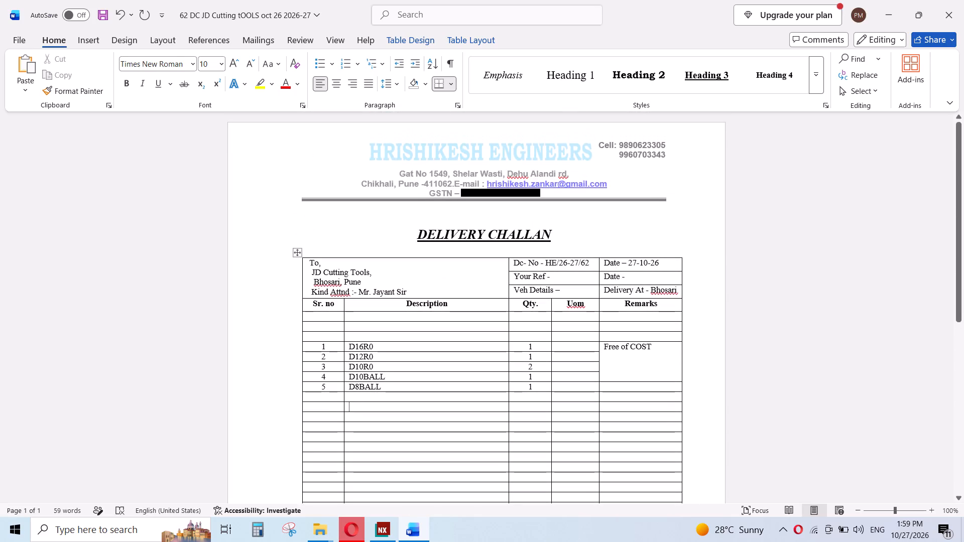
scroll(541, 419, "down", 4)
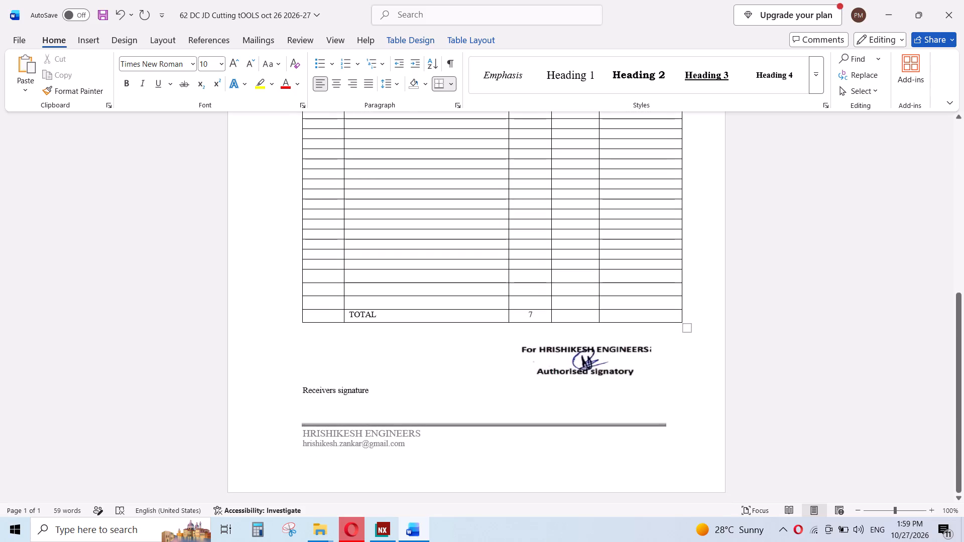
left_click_drag(542, 317, 497, 315)
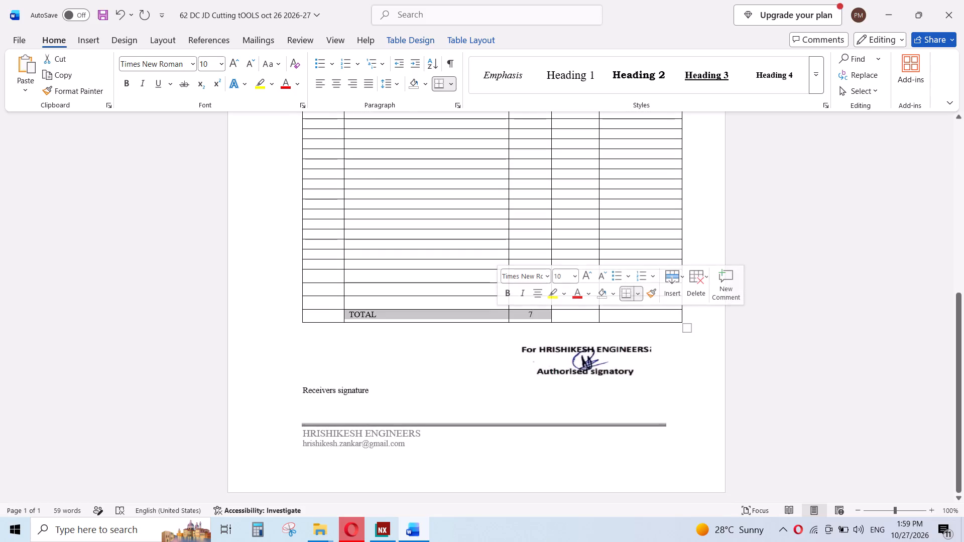
left_click(535, 319)
key("6")
key("BackSpace")
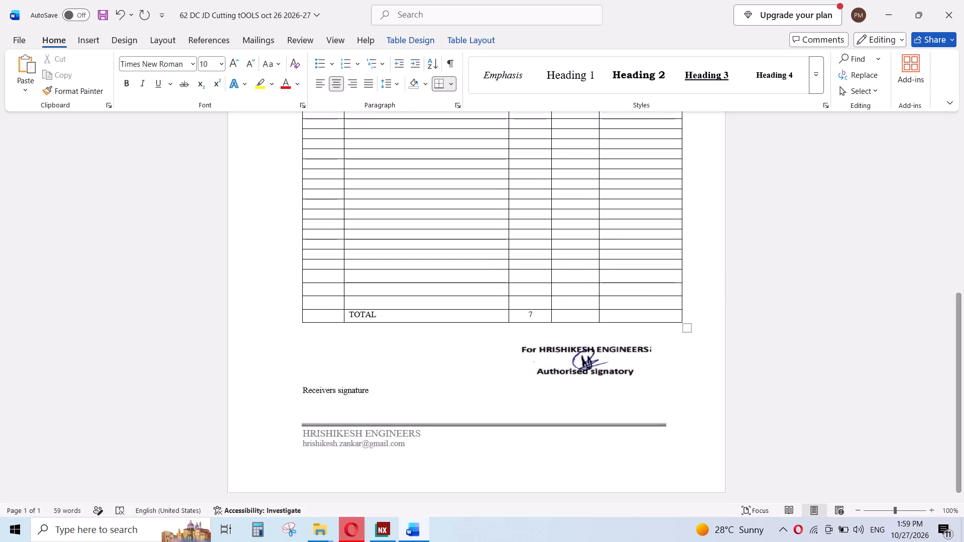
key("BackSpace")
key("6")
left_click(488, 333)
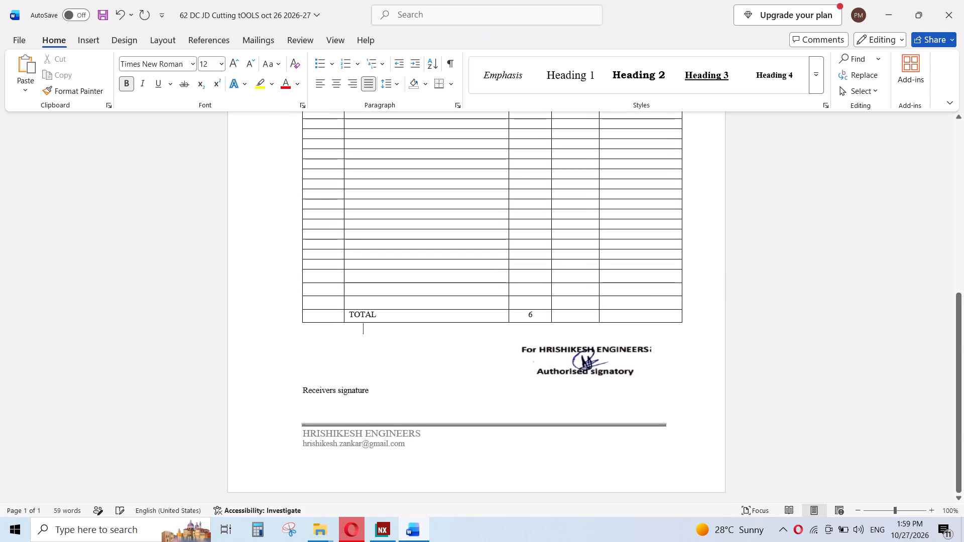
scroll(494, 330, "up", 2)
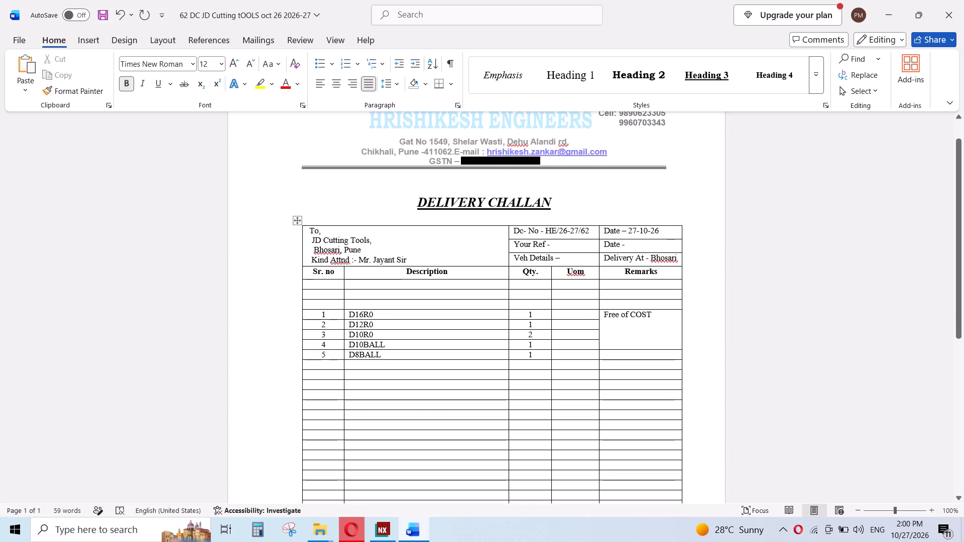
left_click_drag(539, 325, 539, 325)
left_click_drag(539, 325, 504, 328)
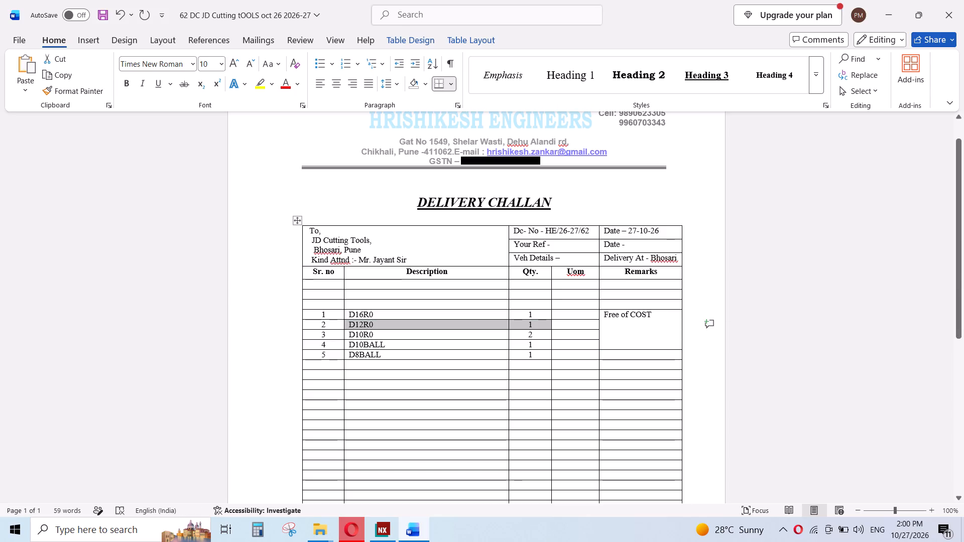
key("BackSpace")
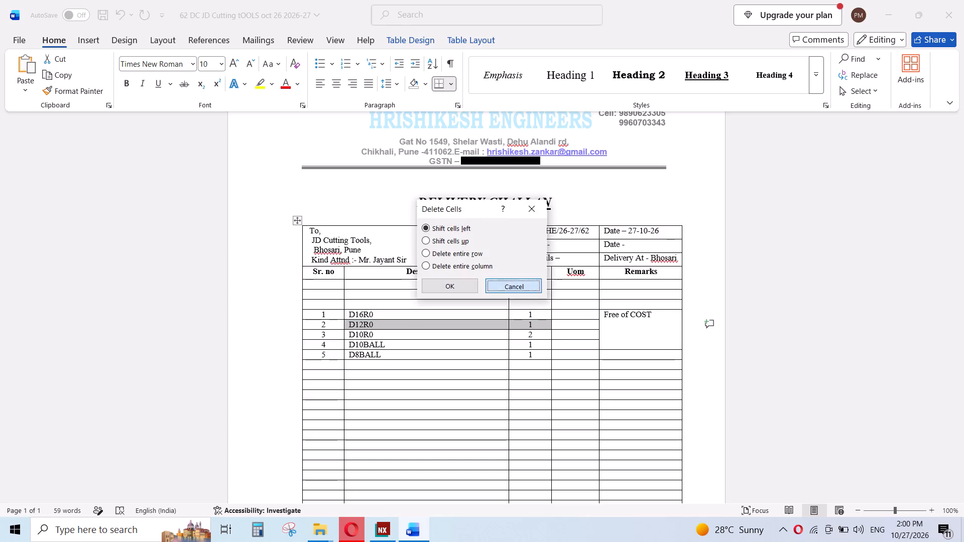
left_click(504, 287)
Change the description of item 2 in the challan table to D10R0.
left_click_drag(331, 326, 317, 326)
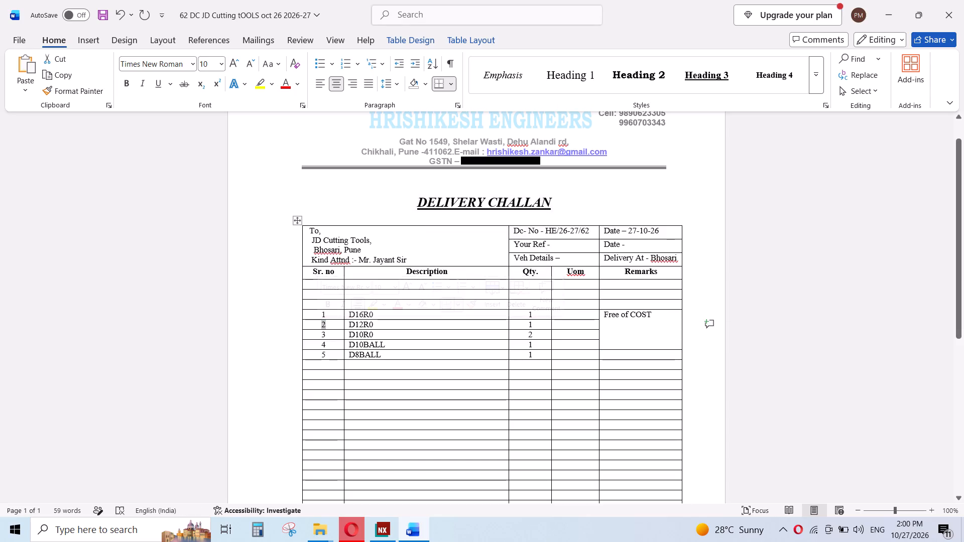
left_click(378, 324)
key("BackSpace")
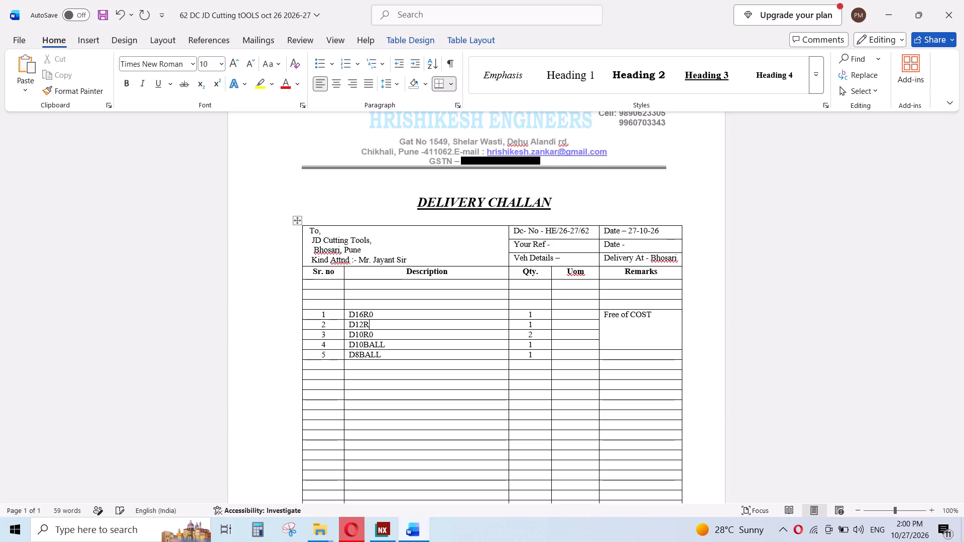
key("BackSpace")
key("BackSpace")
key("BackSpace")
key("1")
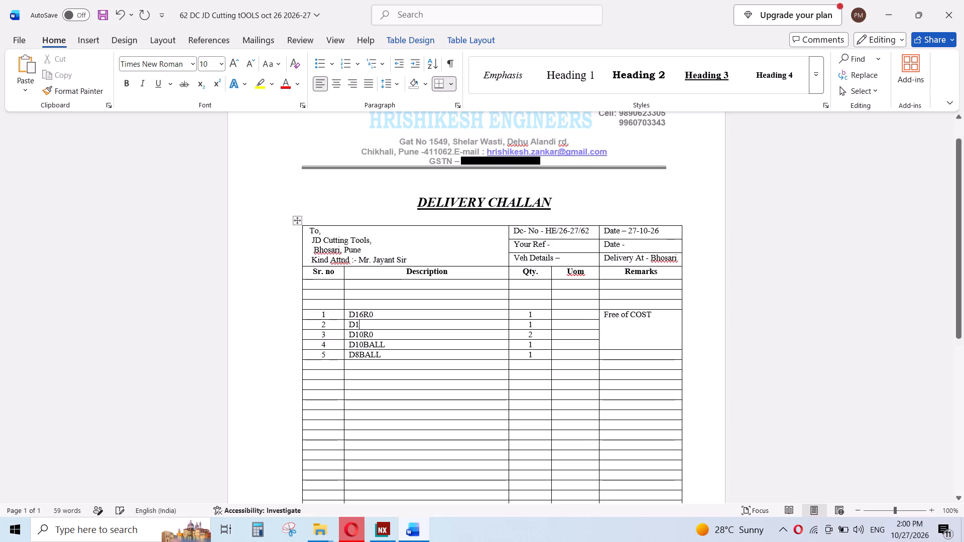
key("0")
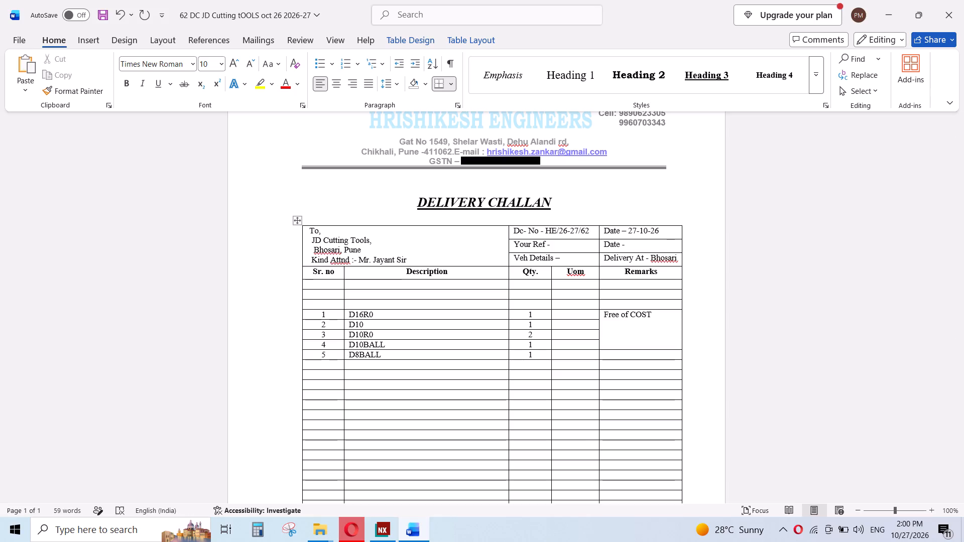
key("r")
key("0")
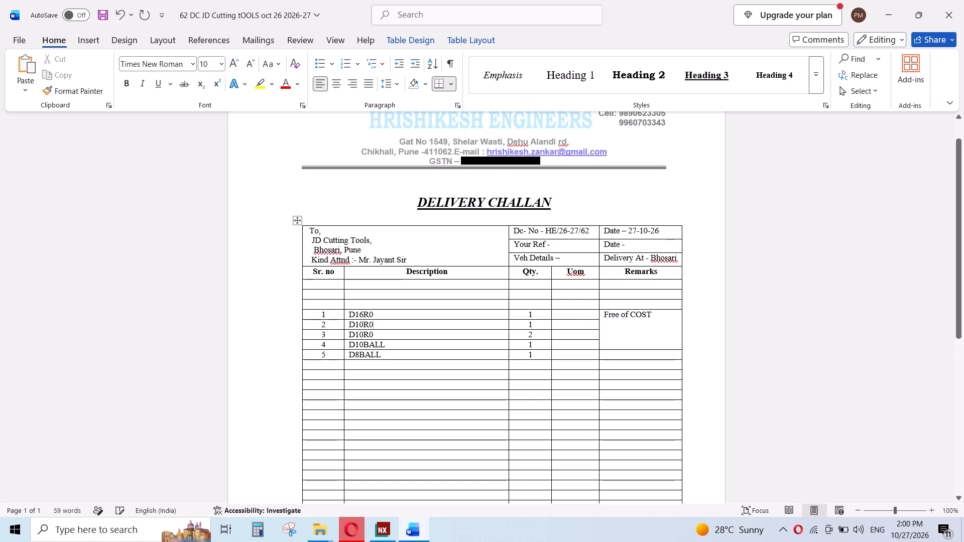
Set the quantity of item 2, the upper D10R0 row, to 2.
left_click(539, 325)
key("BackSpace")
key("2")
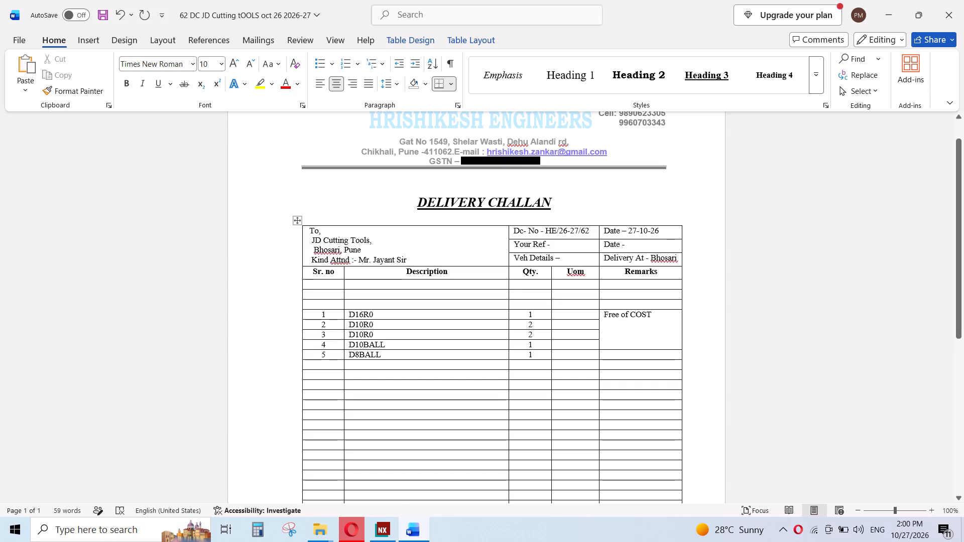
Change the description of item 3 to D10BALL.
left_click(387, 338)
key("BackSpace")
key("BackSpace")
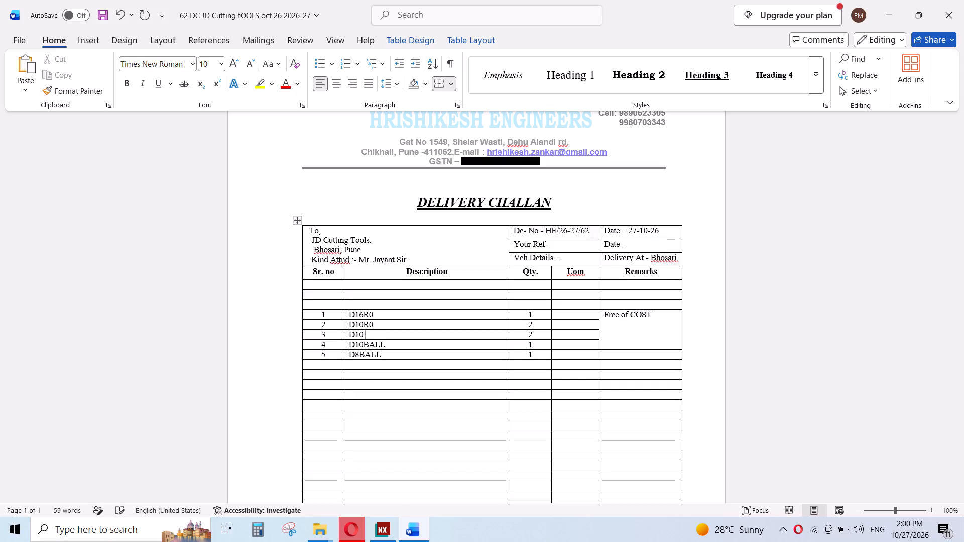
type("BALL")
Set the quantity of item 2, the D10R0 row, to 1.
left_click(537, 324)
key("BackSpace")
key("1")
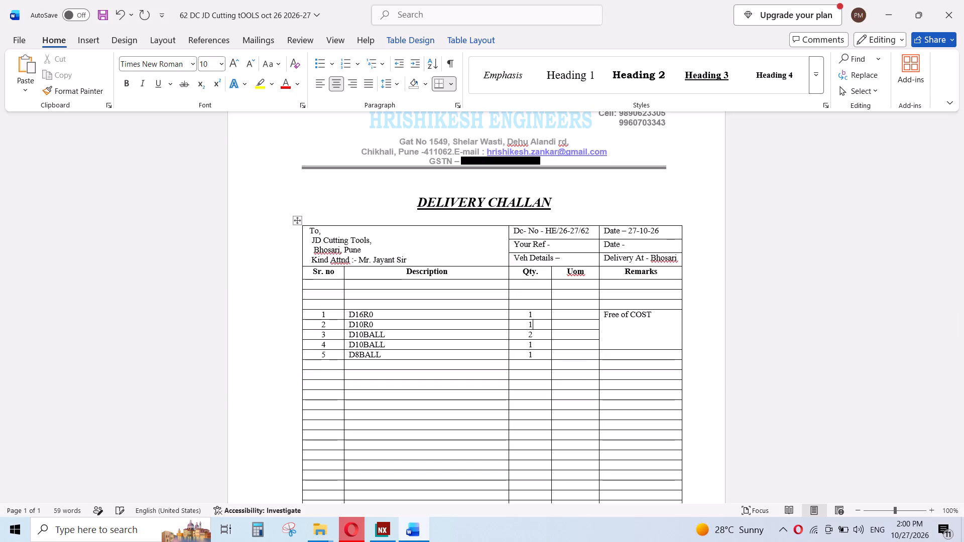
Change the description of item 4 to D8BALL.
left_click(404, 345)
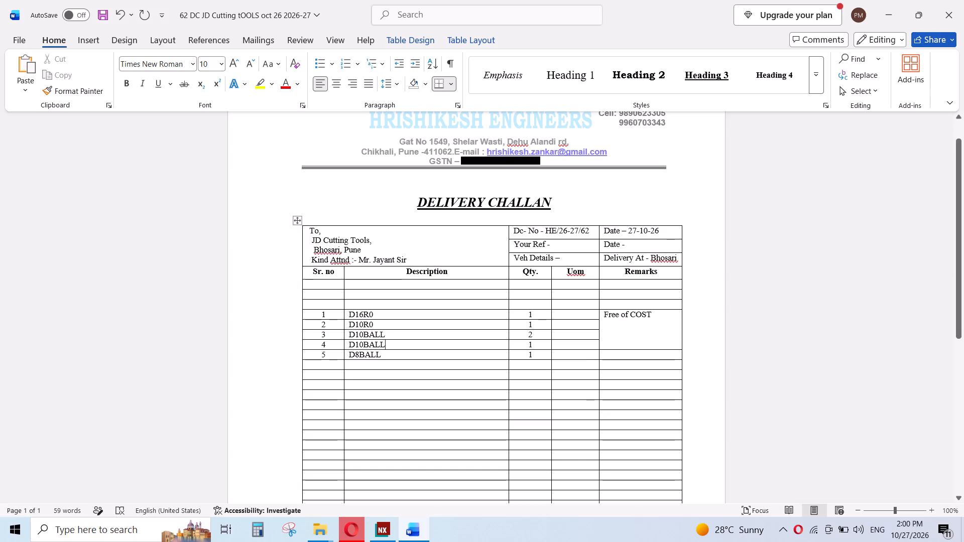
left_click(360, 345)
key("Right")
key("BackSpace")
key("BackSpace")
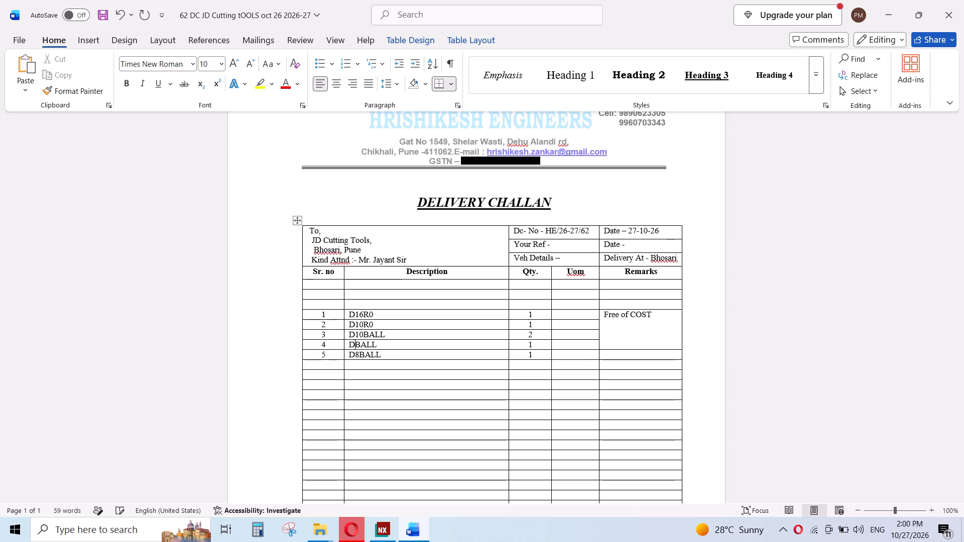
key("8")
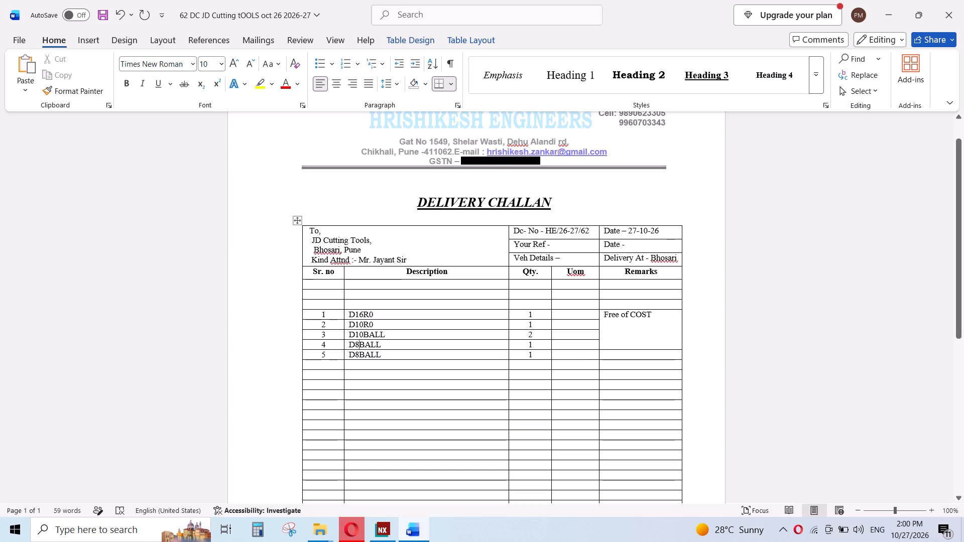
Clear the quantity, description and serial number of item 5, the duplicate D8BALL row, keeping its empty cells.
left_click(540, 357)
key("BackSpace")
left_click(410, 356)
key("BackSpace")
key("BackSpace")
key("BackSpace")
key("BackSpace")
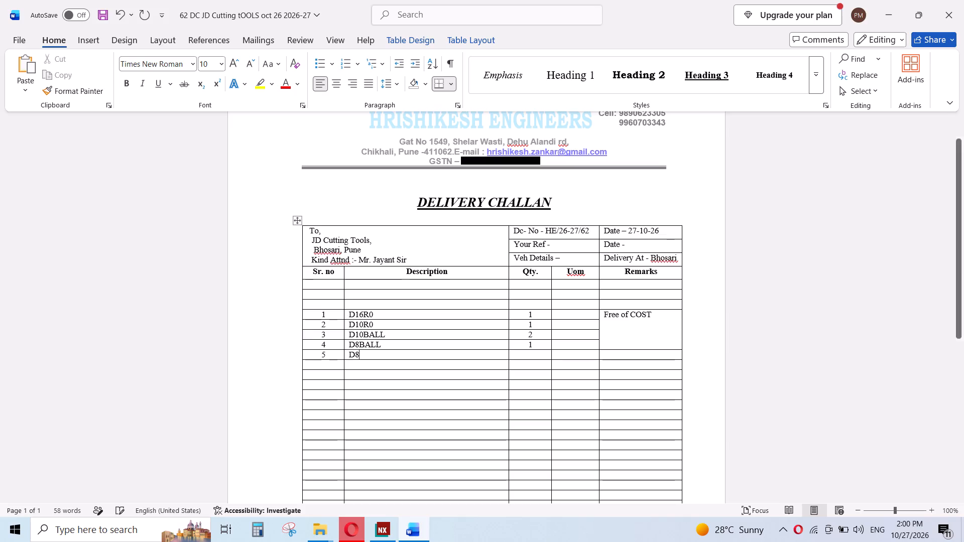
key("BackSpace")
key("BackSpace")
key("BackSpace")
left_click(339, 356)
key("BackSpace")
key("BackSpace")
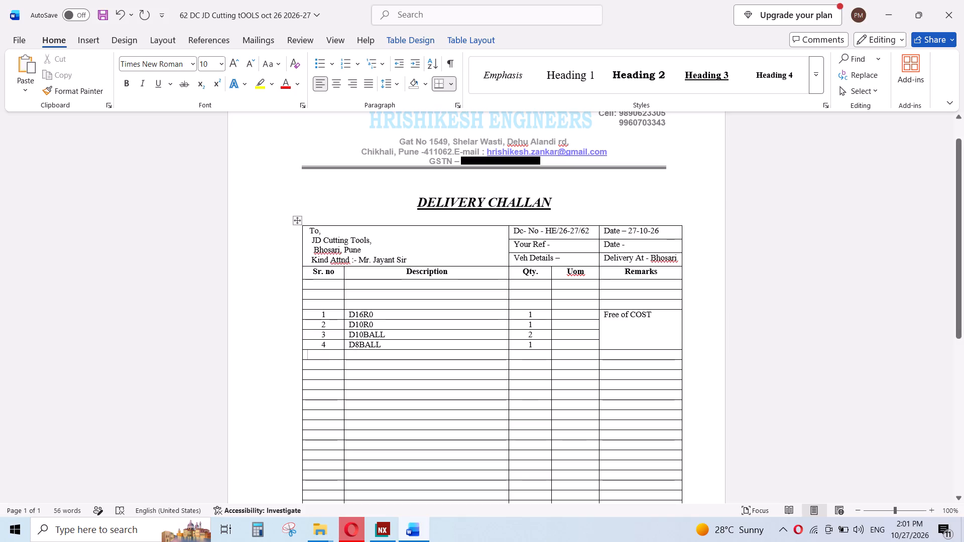
Set the quantity of the D10R0 row to 2 and of the D10BALL row to 1.
left_click(538, 325)
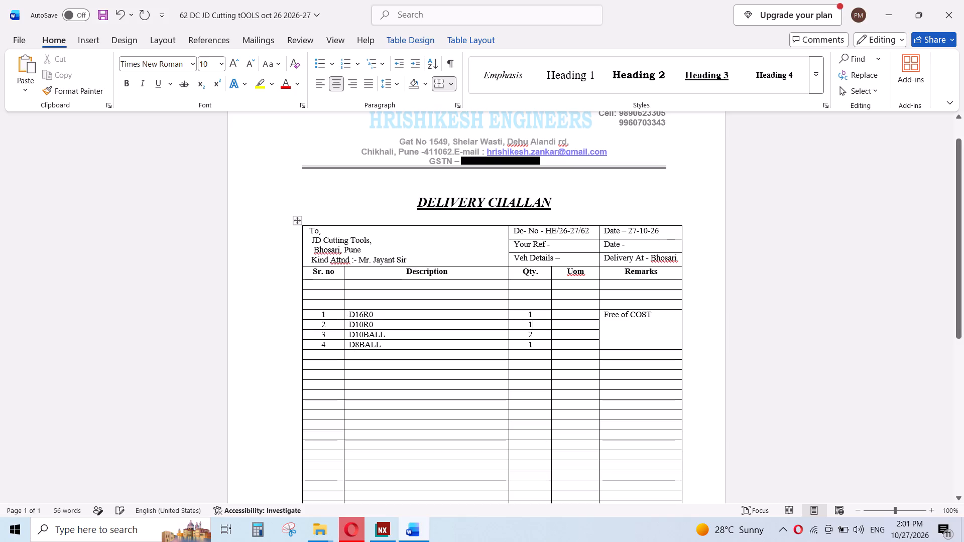
key("BackSpace")
key("2")
left_click(537, 336)
key("BackSpace")
type("41")
key("BackSpace")
key("BackSpace")
key("1")
Set the quantity in the TOTAL row to 5.
left_click(555, 382)
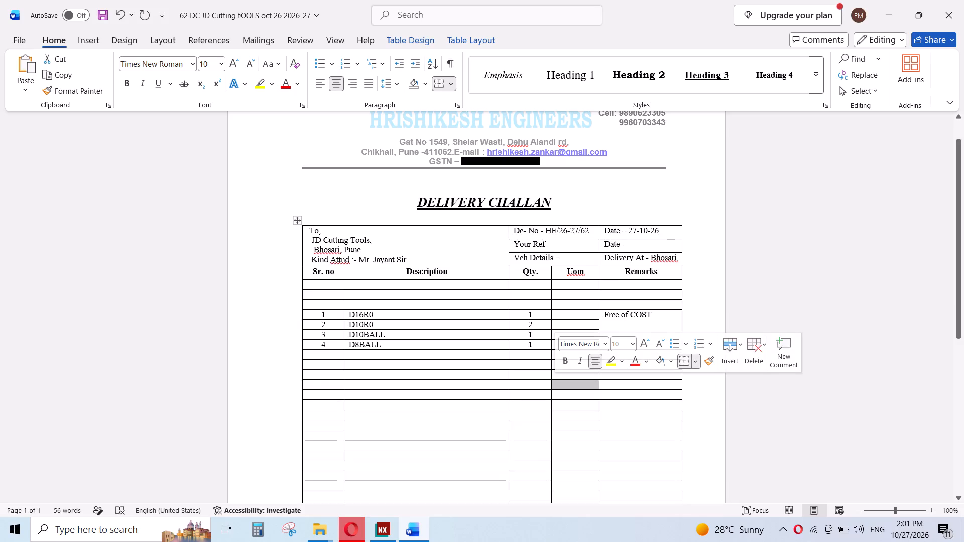
left_click(516, 381)
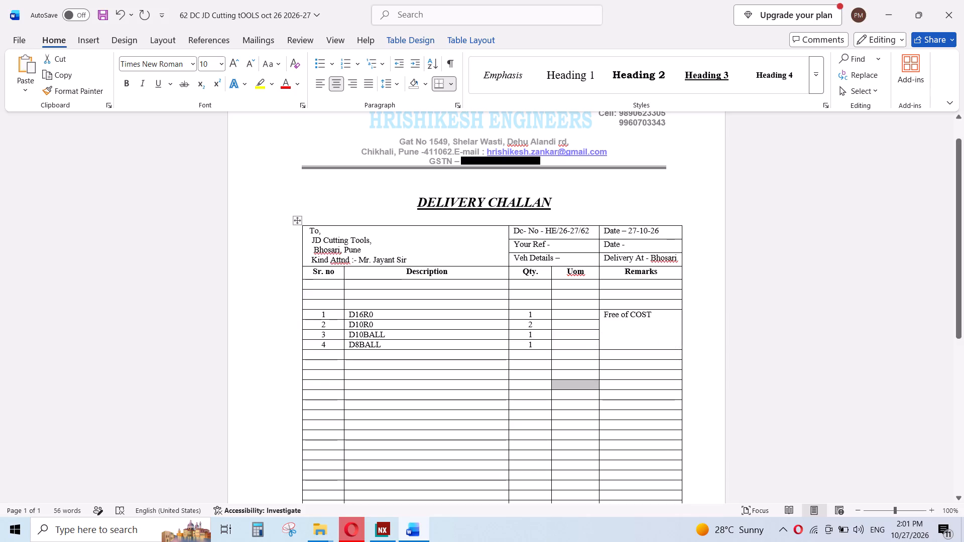
scroll(547, 374, "down", 4)
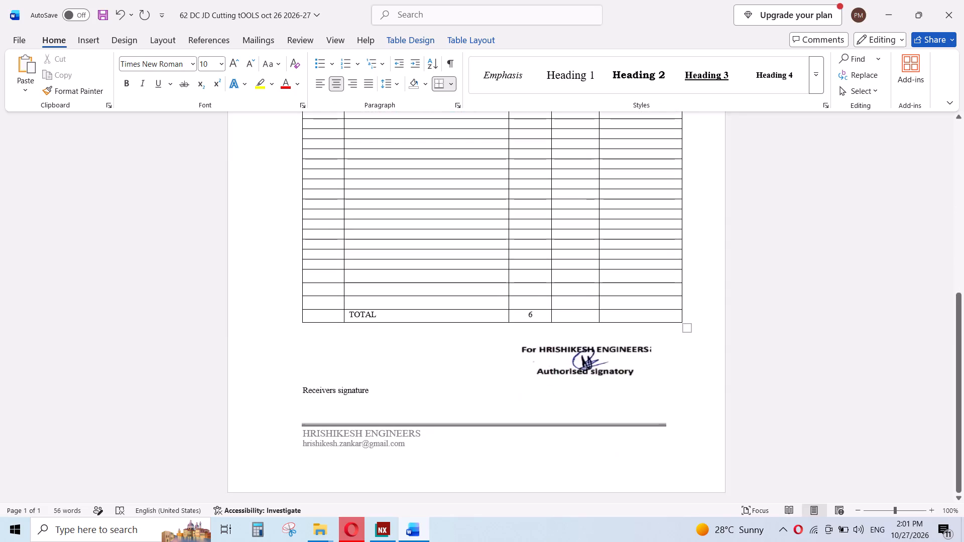
left_click_drag(539, 316, 522, 315)
key("BackSpace")
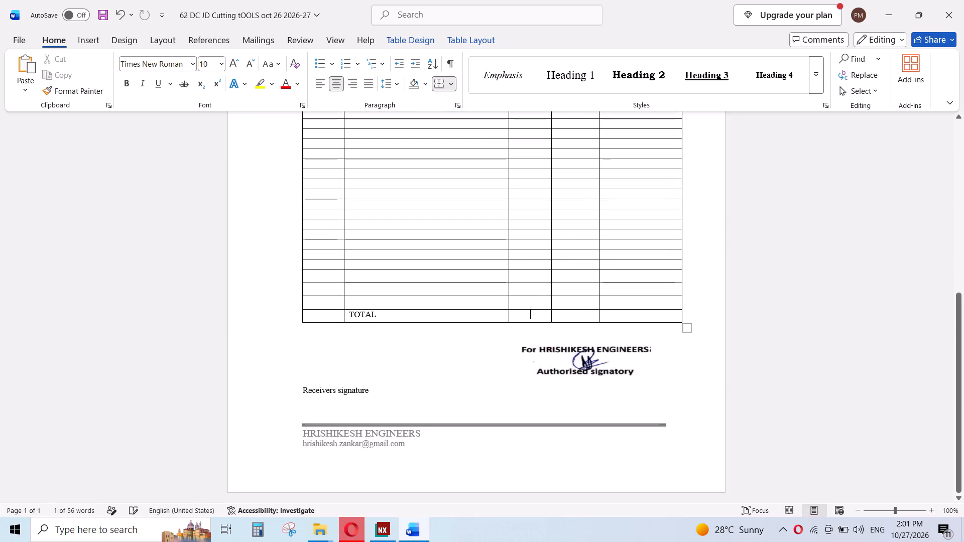
key("5")
left_click(486, 344)
Look over the finished item table, save the delivery challan and close the document.
scroll(518, 312, "up", 3)
scroll(542, 363, "down", 2)
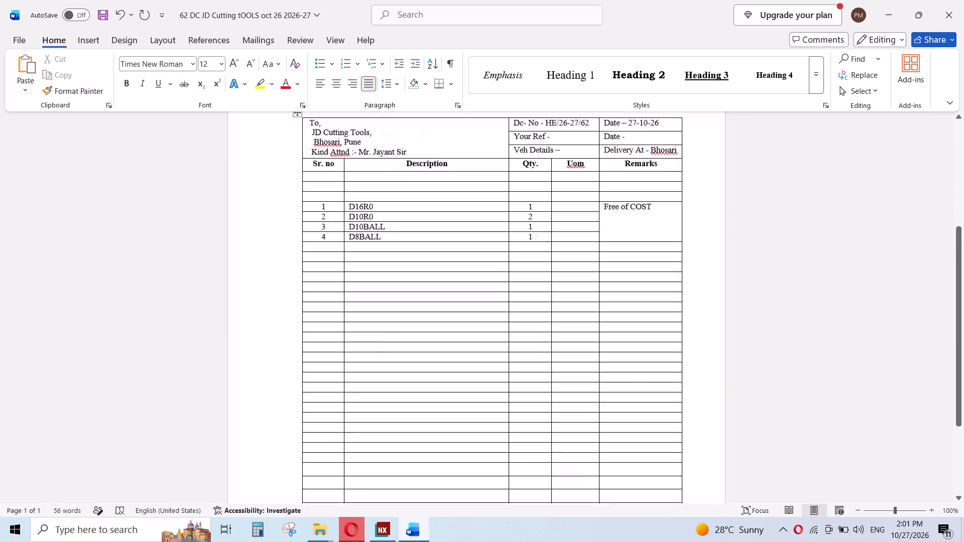
scroll(534, 343, "up", 3)
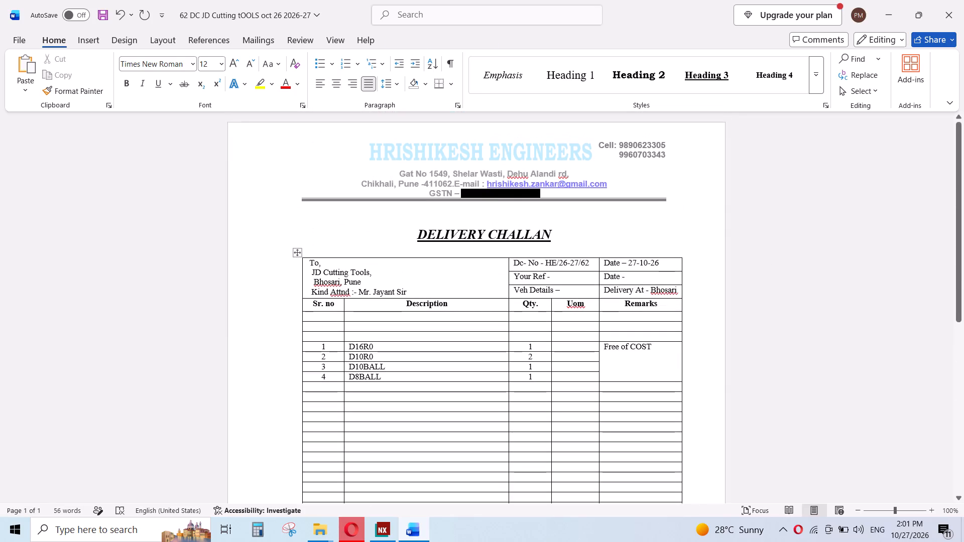
left_click(103, 12)
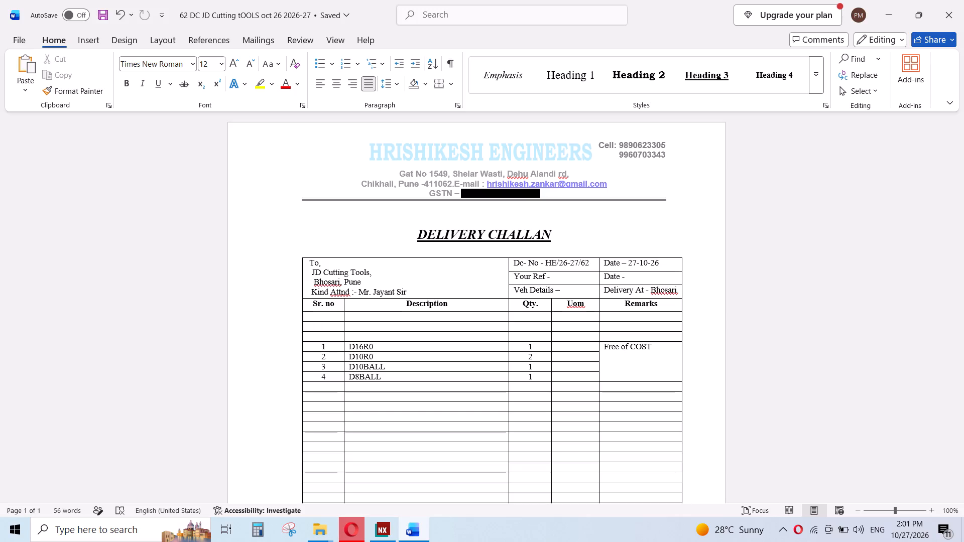
left_click(956, 12)
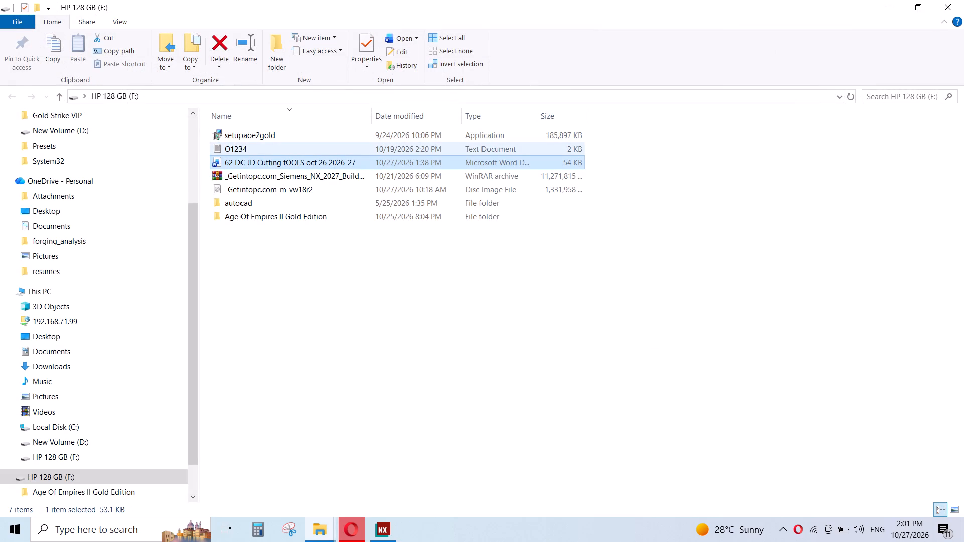
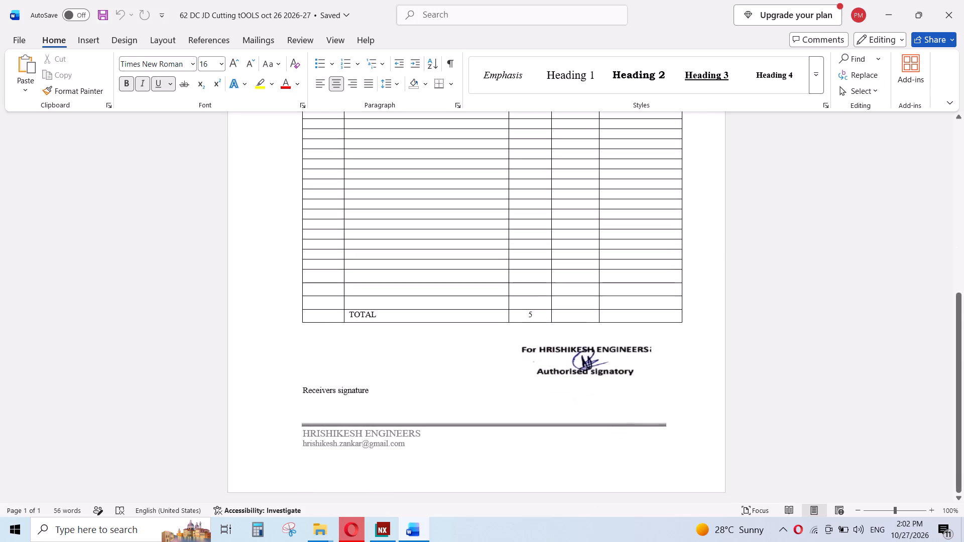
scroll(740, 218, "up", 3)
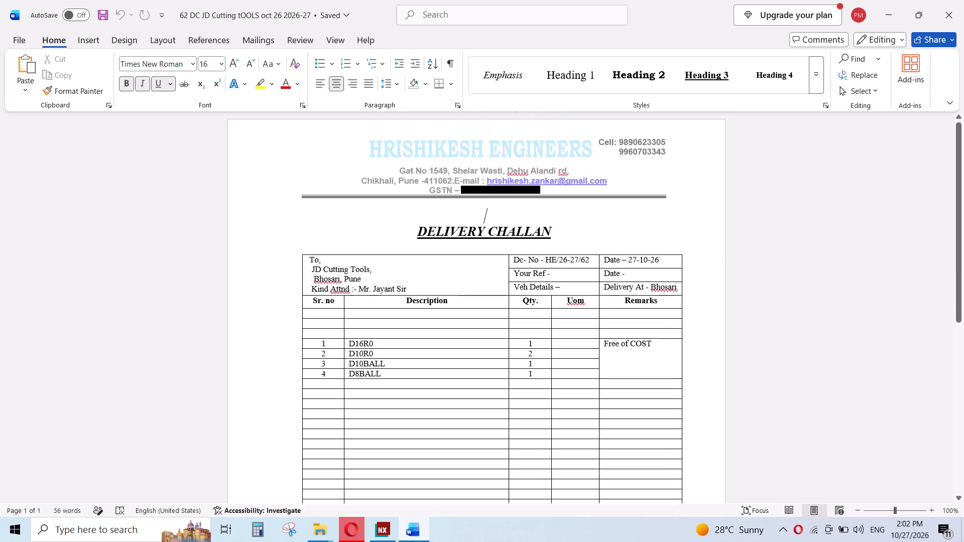
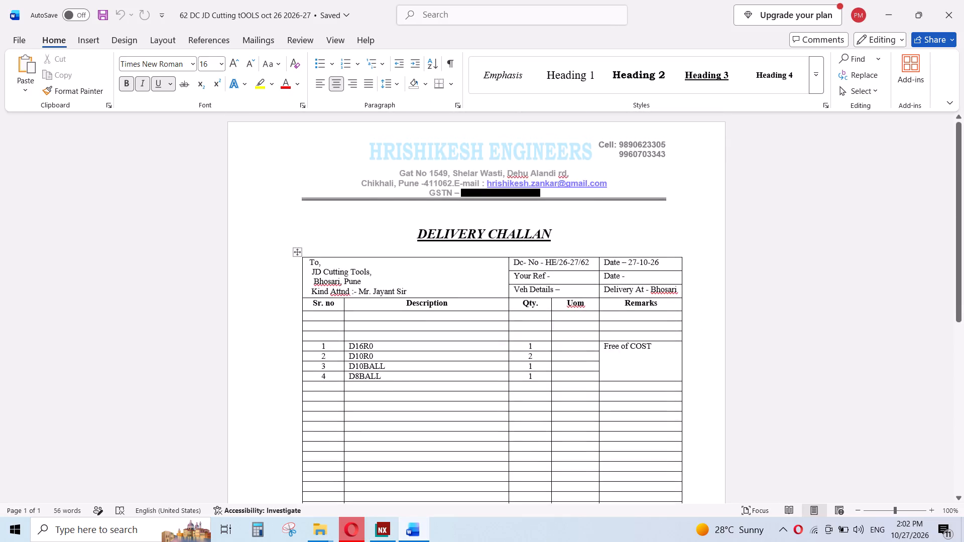
Review the JD Cutting Tools delivery challan from header to signature, checking the item rows, quantities and total.
scroll(486, 349, "down", 7)
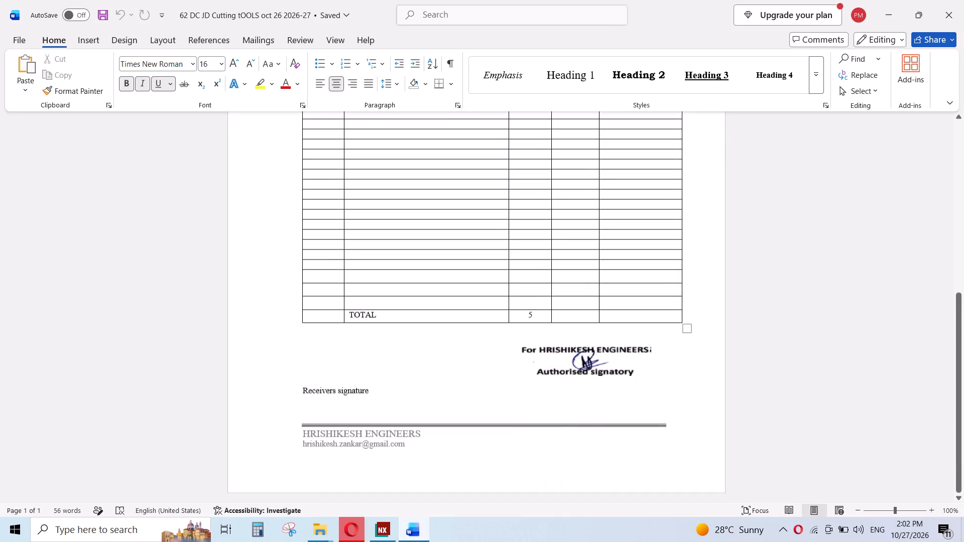
scroll(486, 349, "down", 7)
scroll(483, 361, "up", 1)
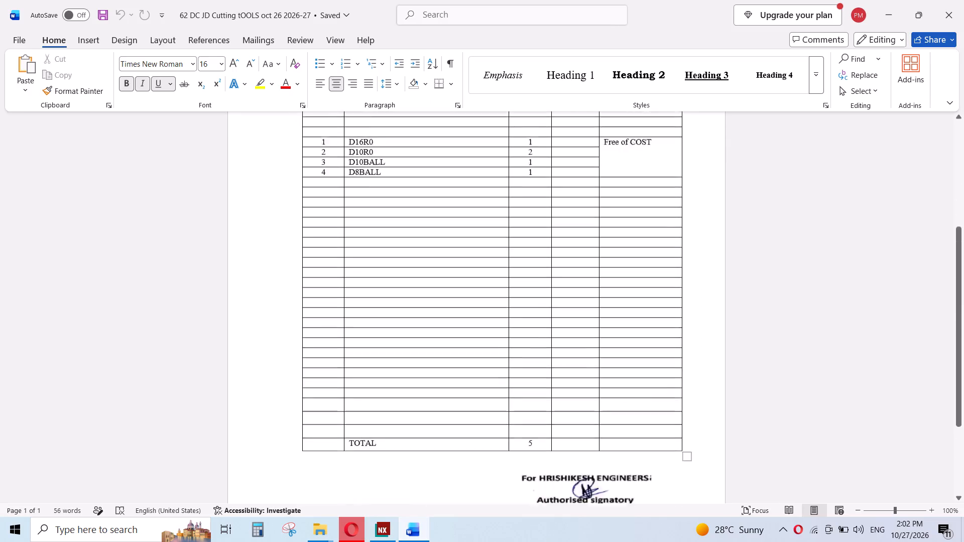
scroll(483, 361, "up", 2)
scroll(483, 361, "down", 5)
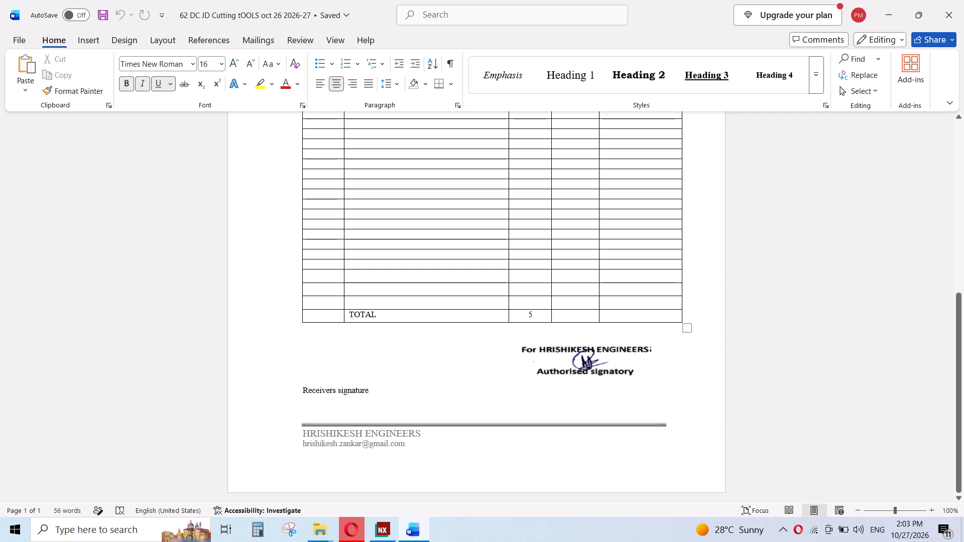
scroll(368, 400, "down", 4)
scroll(368, 400, "up", 8)
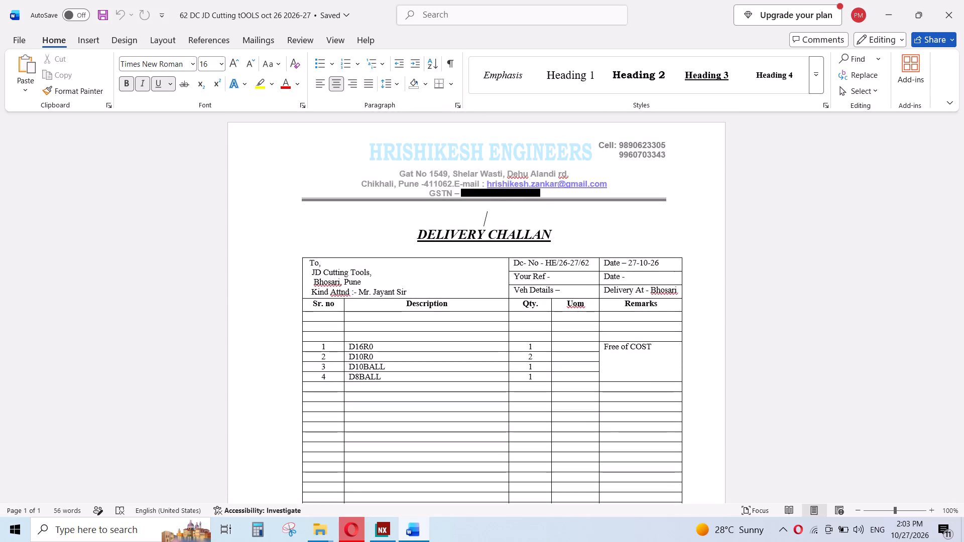
scroll(600, 189, "down", 6)
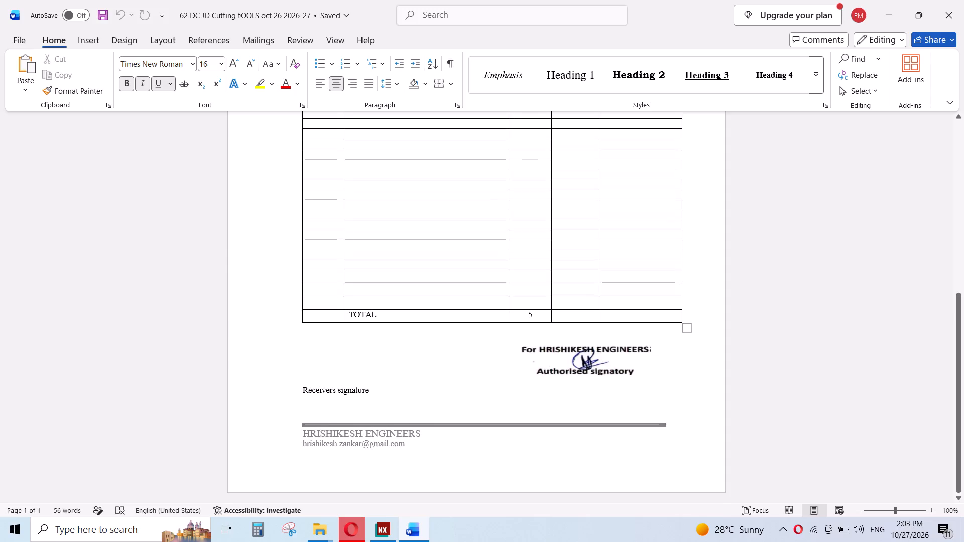
scroll(555, 278, "down", 2)
scroll(555, 278, "up", 9)
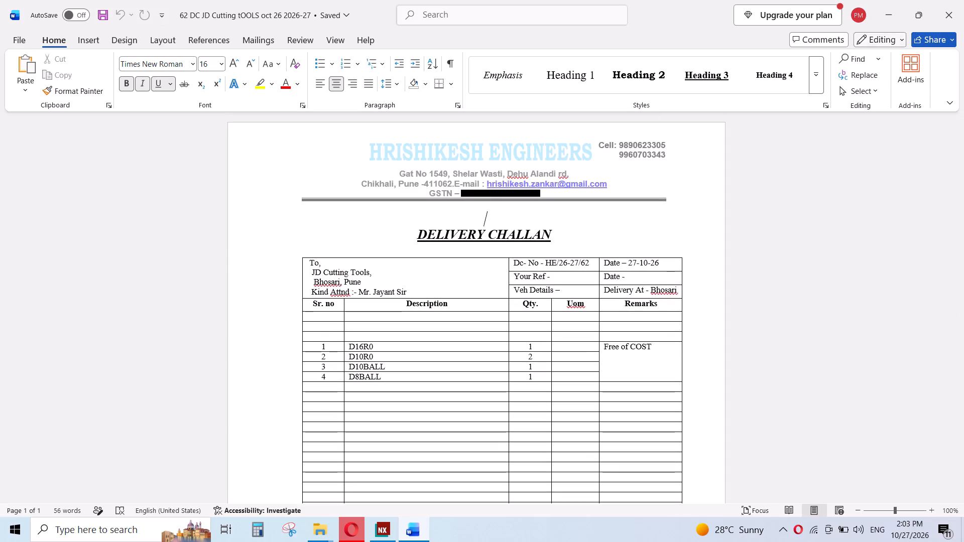
Close the JD Cutting Tools delivery challan document.
left_click(958, 8)
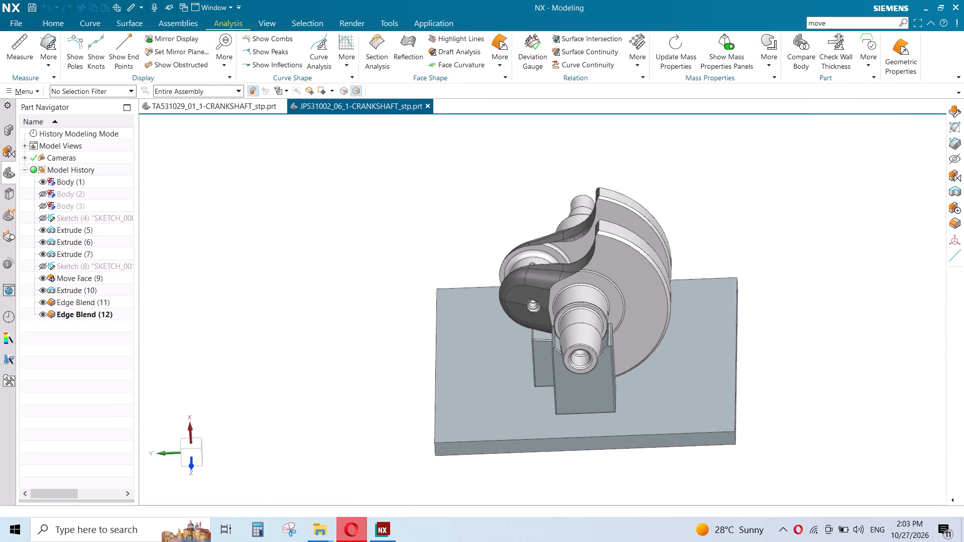
Switch to File Explorer and open the document "62 DC JD Cutting tOOLS oct 26 2026-27" from the HP 128 GB (F:) drive.
left_click(328, 533)
left_click(422, 485)
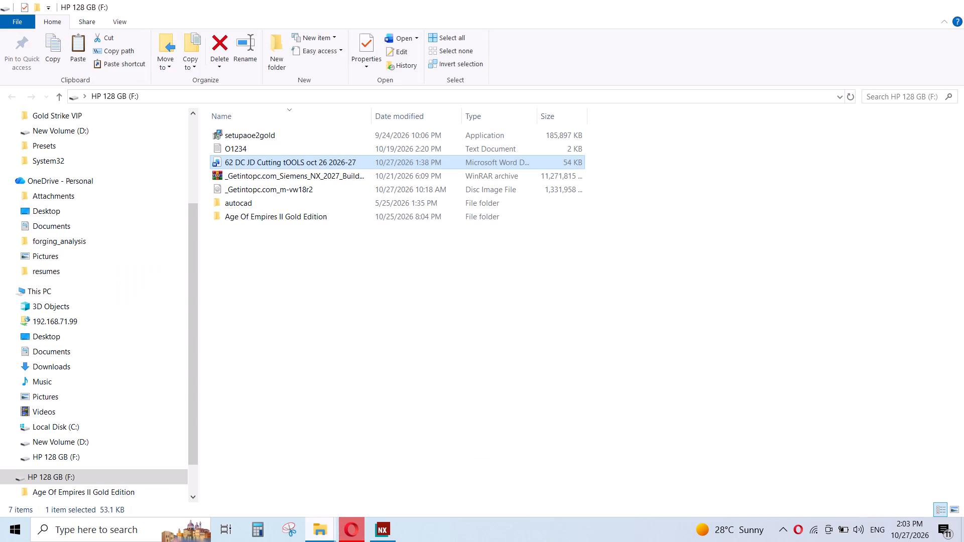
double_click(262, 163)
Check the JD Cutting Tools delivery challan from the item rows down to the signature block and close the document.
scroll(440, 213, "down", 8)
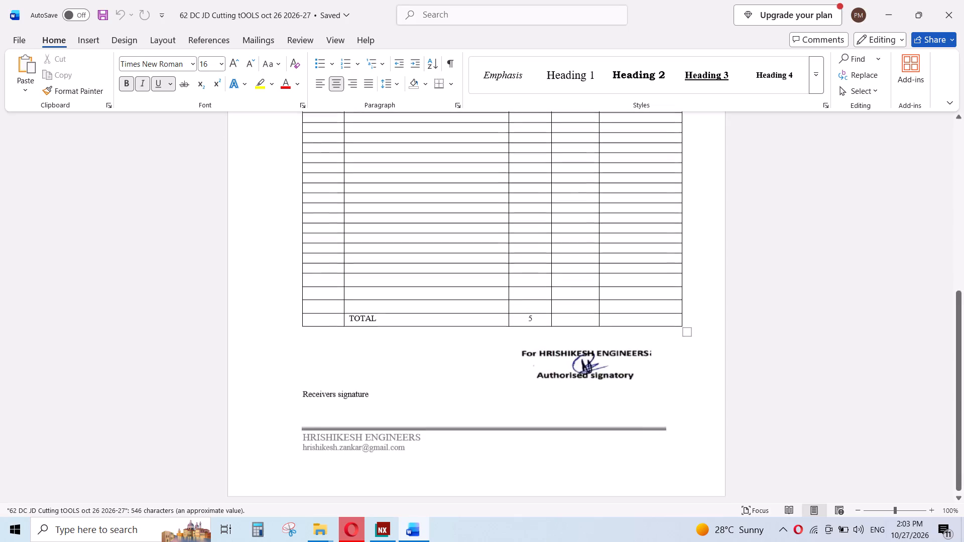
scroll(442, 215, "down", 4)
scroll(442, 227, "up", 8)
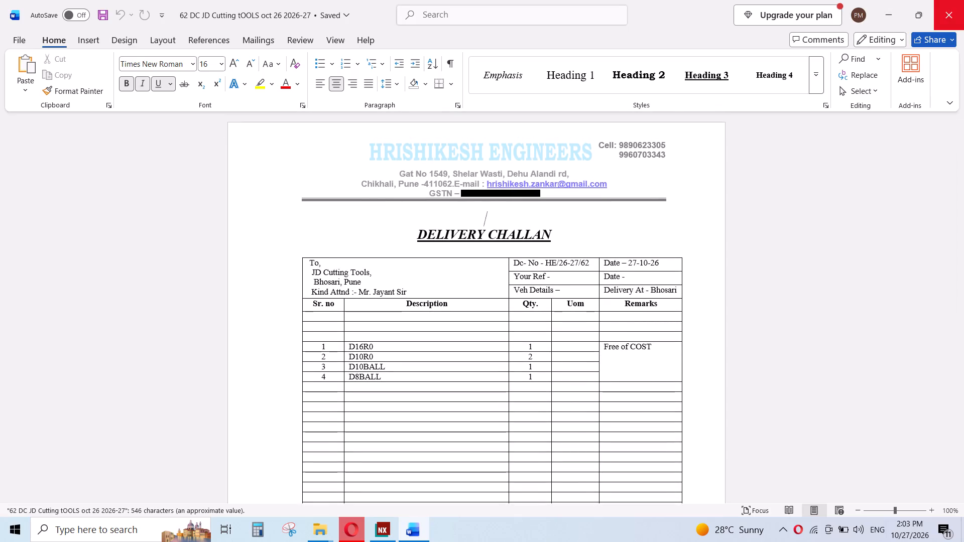
left_click(956, 7)
Bring up the available file actions for the document "62 DC JD Cutting tOOLS oct 26 2026-27" in File Explorer.
right_click(258, 161)
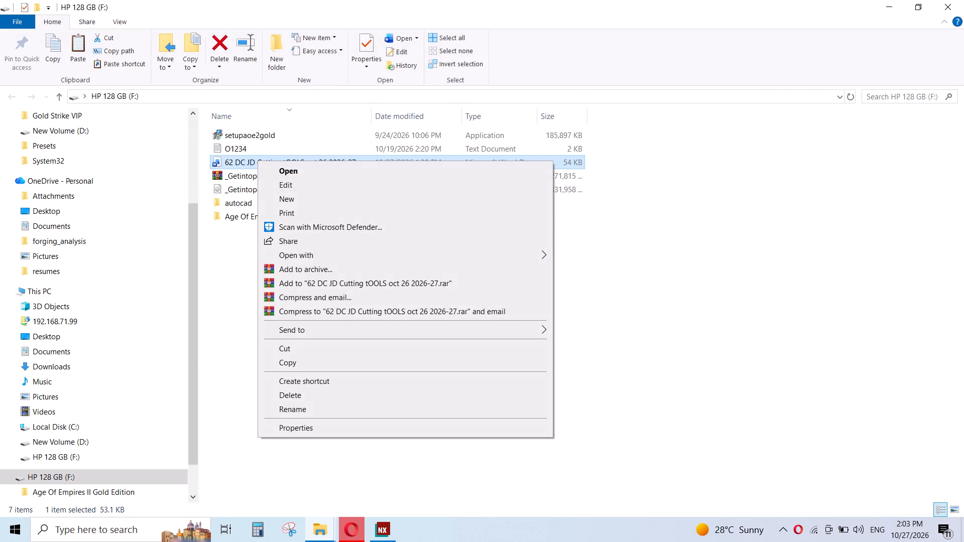
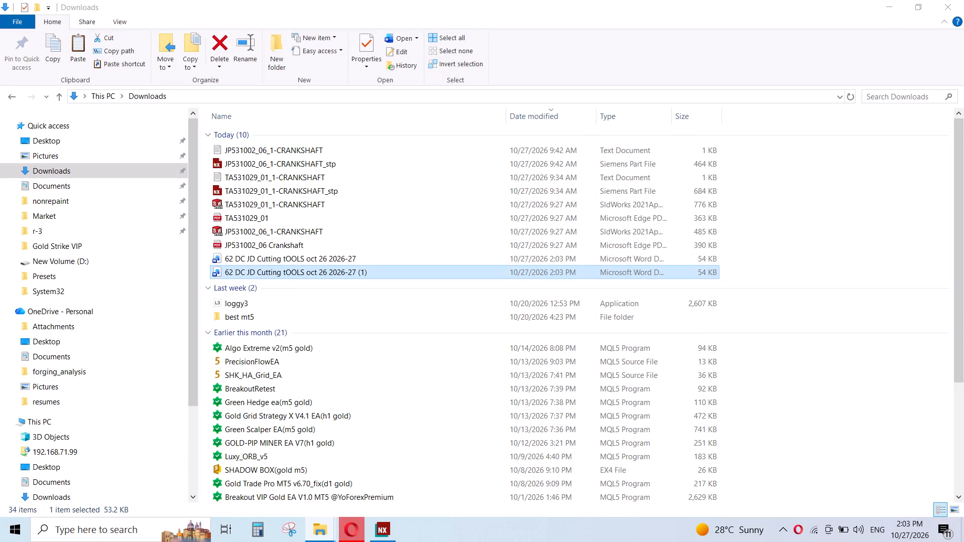
Examine the challan copy "62 DC JD Cutting tOOLS oct 26 2026-27 (1)" from its header and item rows to the total and signature.
scroll(436, 312, "down", 2)
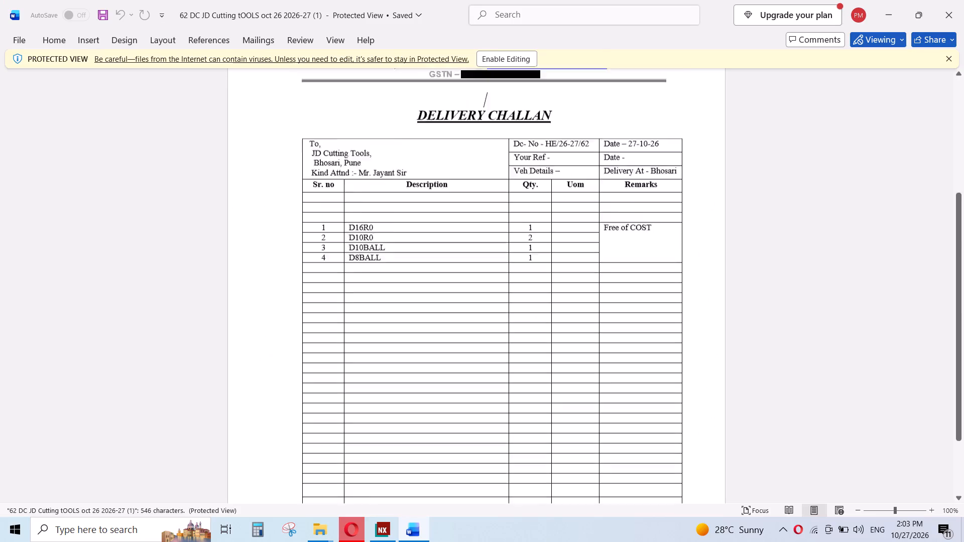
scroll(436, 312, "down", 8)
scroll(436, 312, "up", 9)
scroll(436, 312, "down", 3)
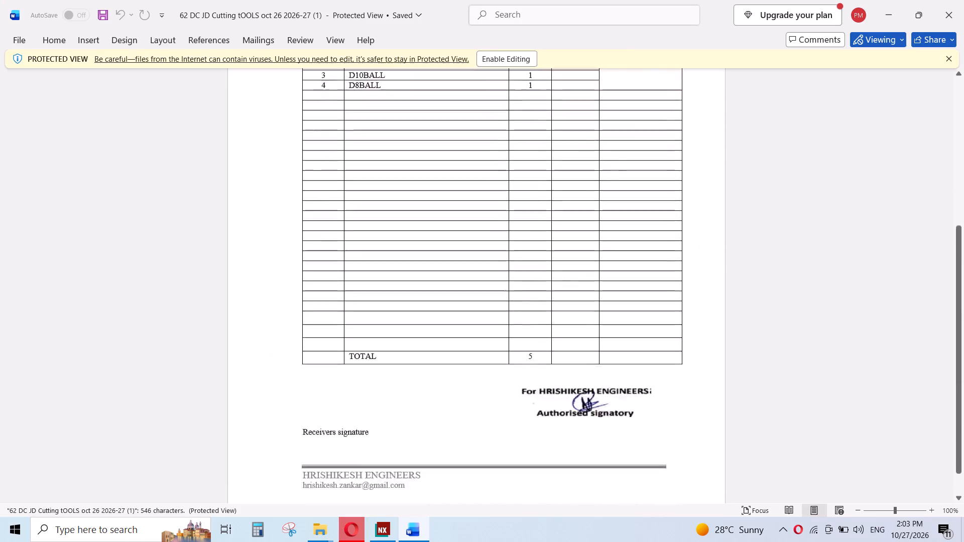
scroll(436, 312, "down", 2)
scroll(436, 312, "up", 4)
scroll(514, 283, "down", 2)
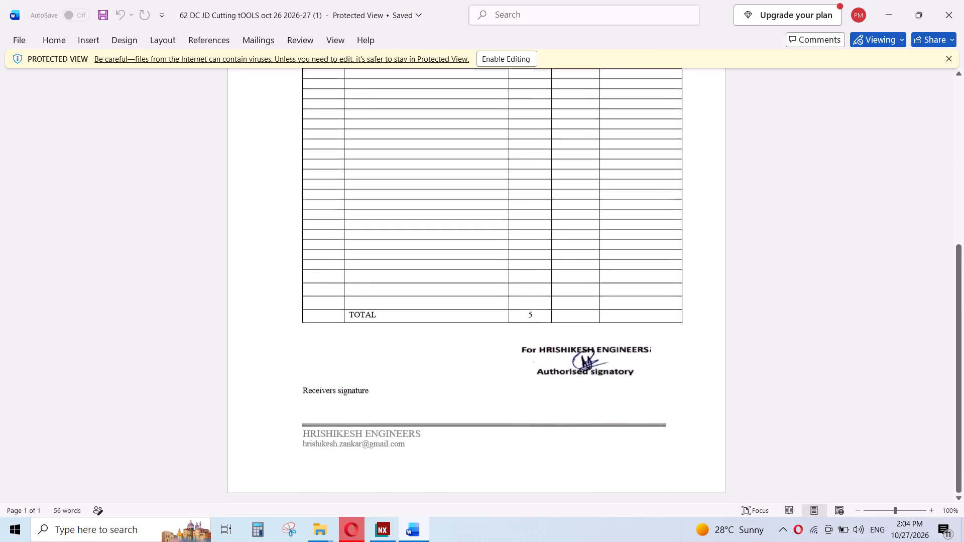
scroll(514, 283, "up", 2)
scroll(545, 350, "down", 5)
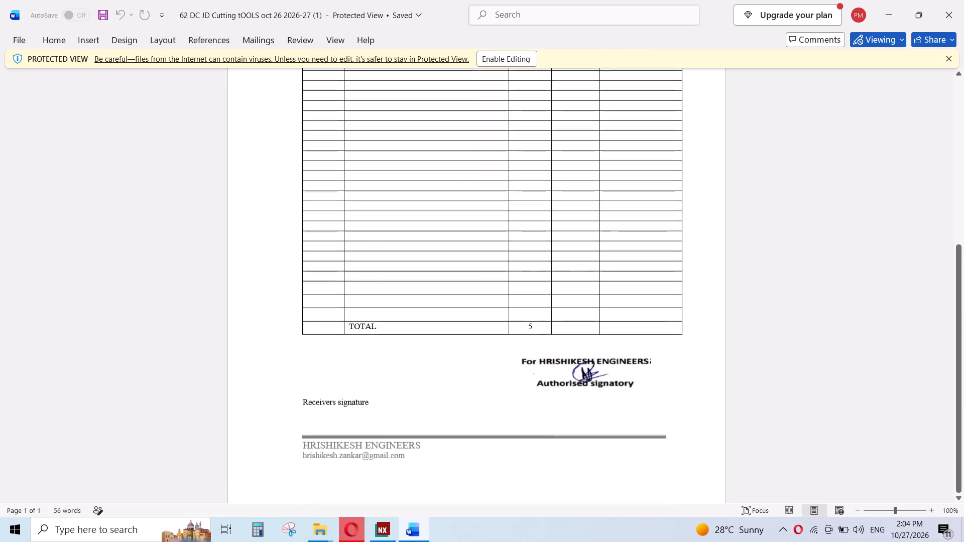
scroll(514, 250, "up", 3)
scroll(511, 65, "up", 1)
Enable editing on the "(1)" challan copy, recheck its item table, total and signature block, and close the document.
left_click(511, 59)
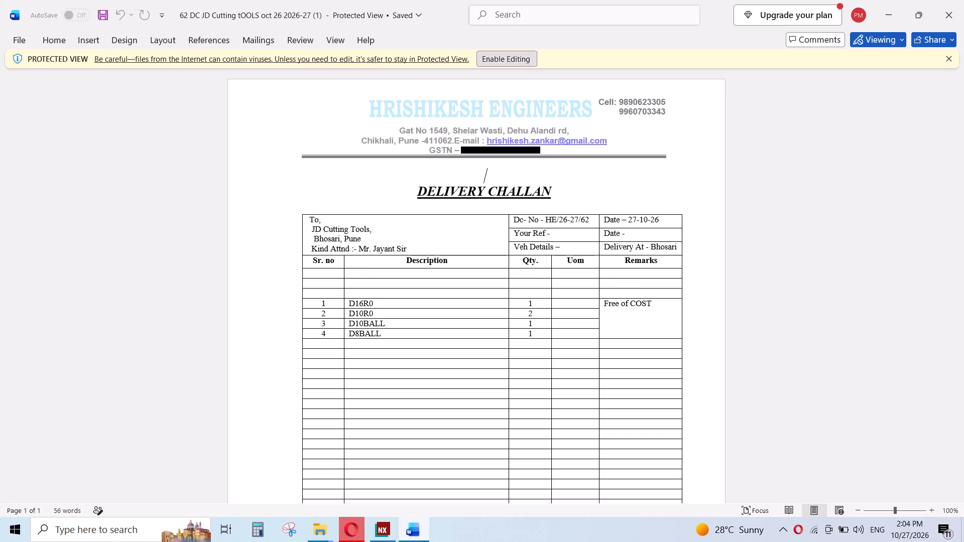
scroll(545, 216, "down", 7)
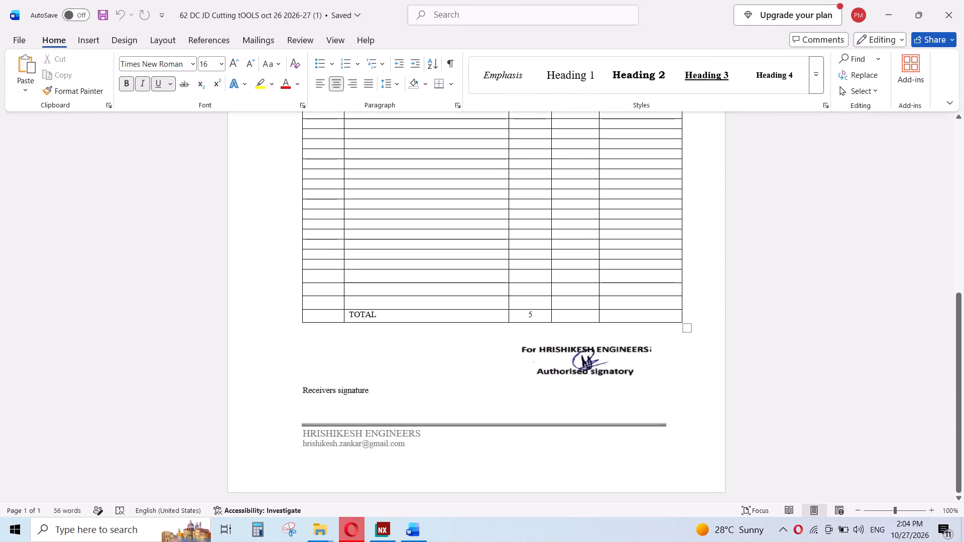
scroll(568, 246, "up", 9)
scroll(568, 246, "down", 5)
scroll(568, 246, "up", 1)
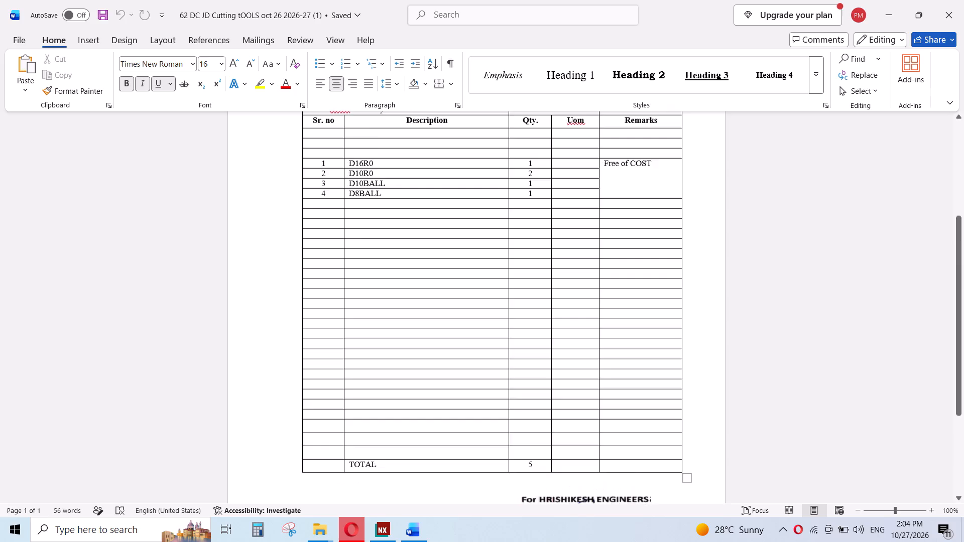
scroll(568, 246, "down", 3)
scroll(568, 246, "up", 5)
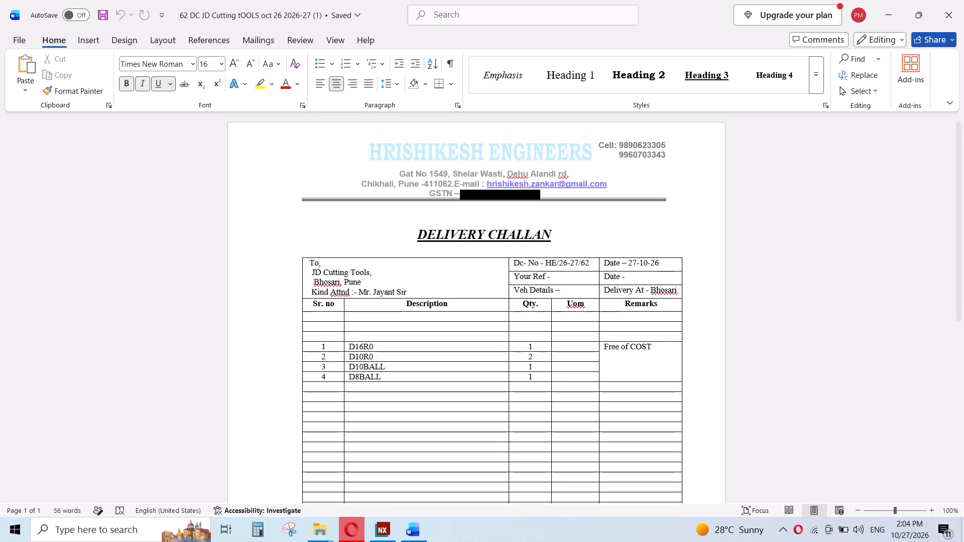
left_click(945, 8)
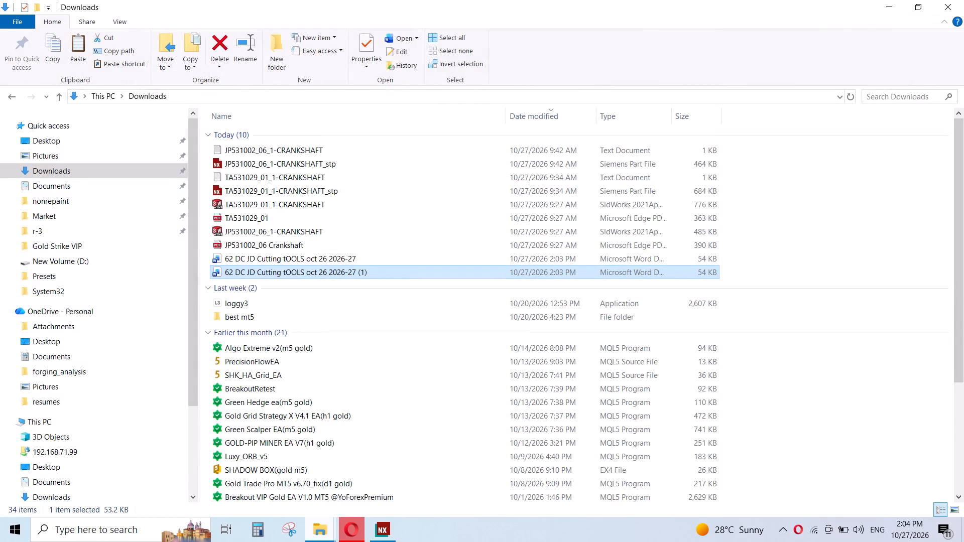
Open "62 DC JD Cutting tOOLS oct 26 2026-27" from Downloads and examine its header, item rows, total and signature.
double_click(307, 262)
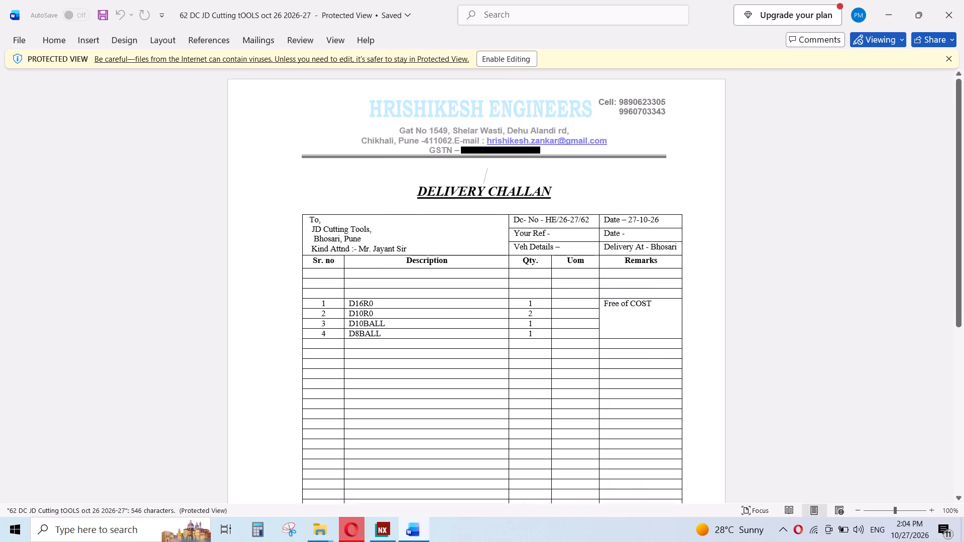
scroll(444, 323, "down", 13)
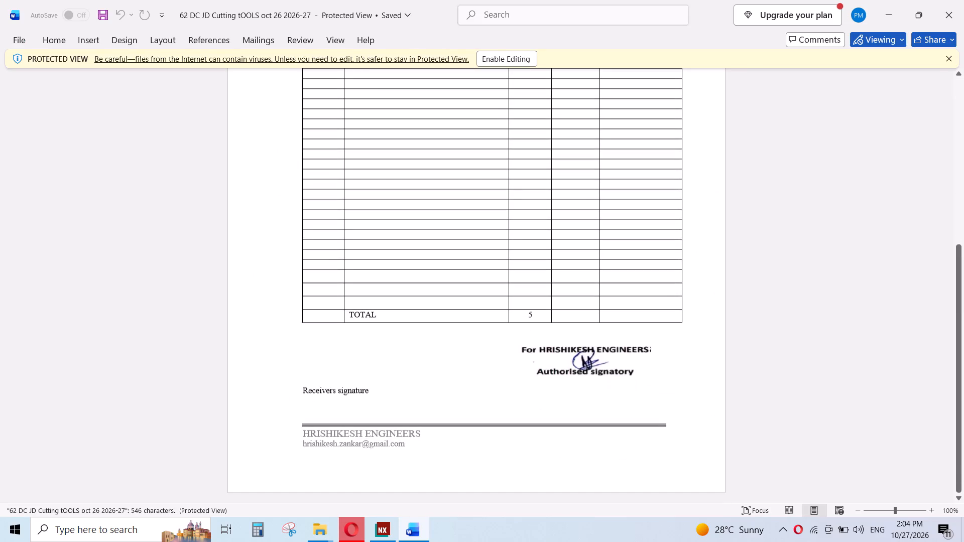
scroll(444, 323, "up", 4)
scroll(444, 323, "down", 1)
scroll(444, 323, "up", 3)
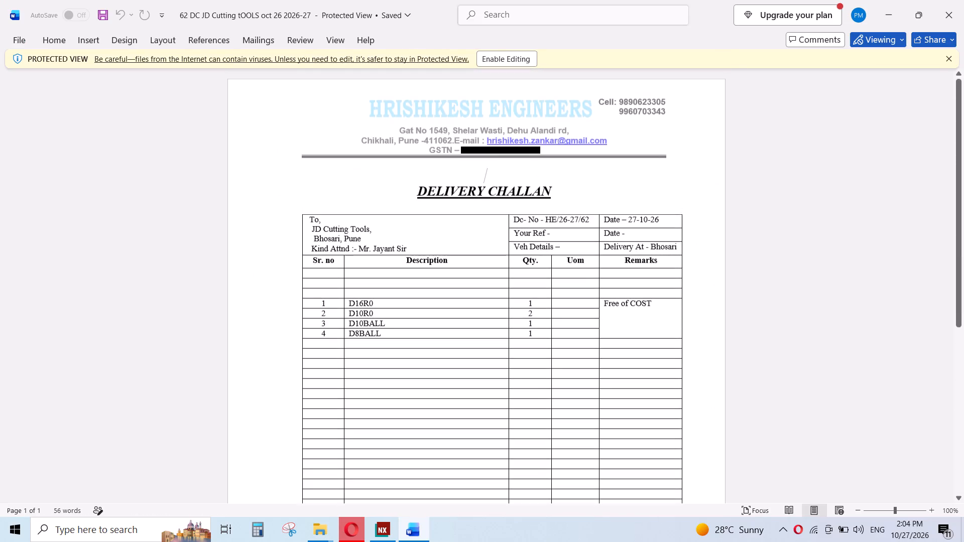
Enable editing on the delivery challan and recheck the page from the letterhead to the signature block.
left_click(515, 61)
scroll(515, 61, "up", 1)
scroll(534, 155, "down", 5)
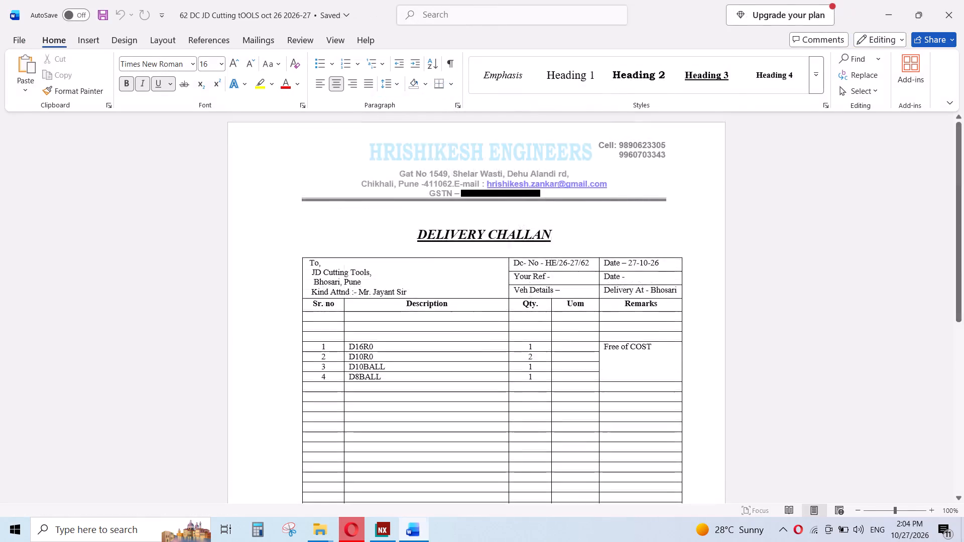
scroll(557, 360, "down", 3)
scroll(557, 360, "up", 4)
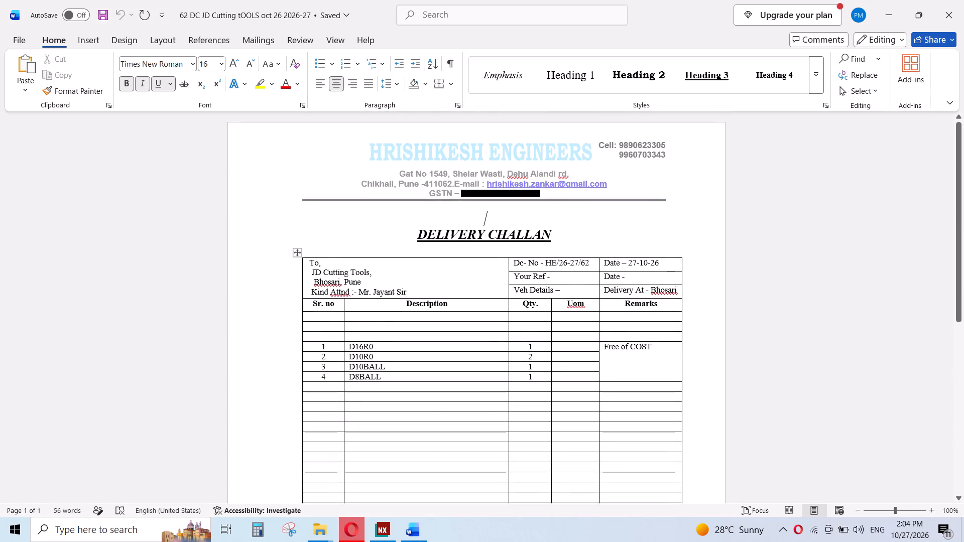
scroll(587, 373, "down", 6)
scroll(389, 329, "up", 3)
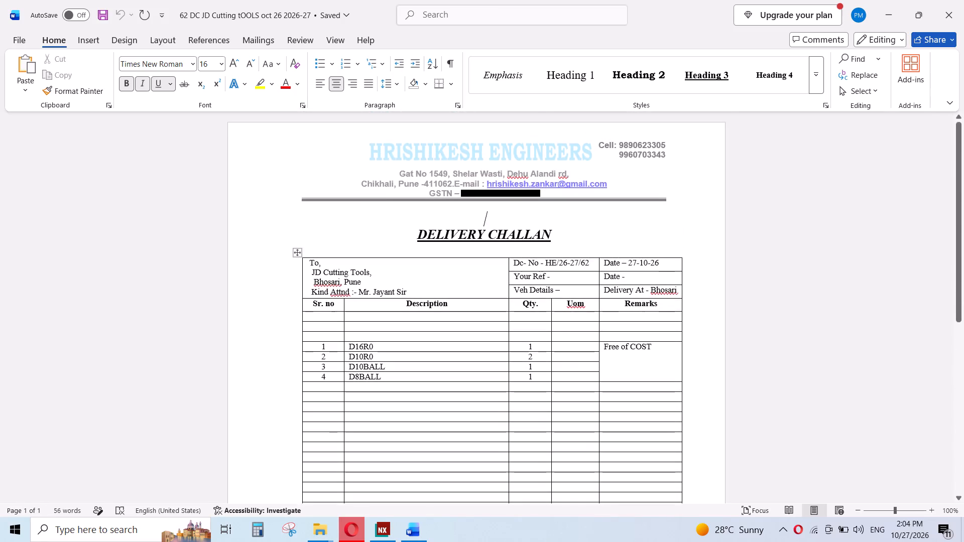
Save the "62 DC JD Cutting tOOLS oct 26 2026-27" challan and close the document.
left_click(101, 14)
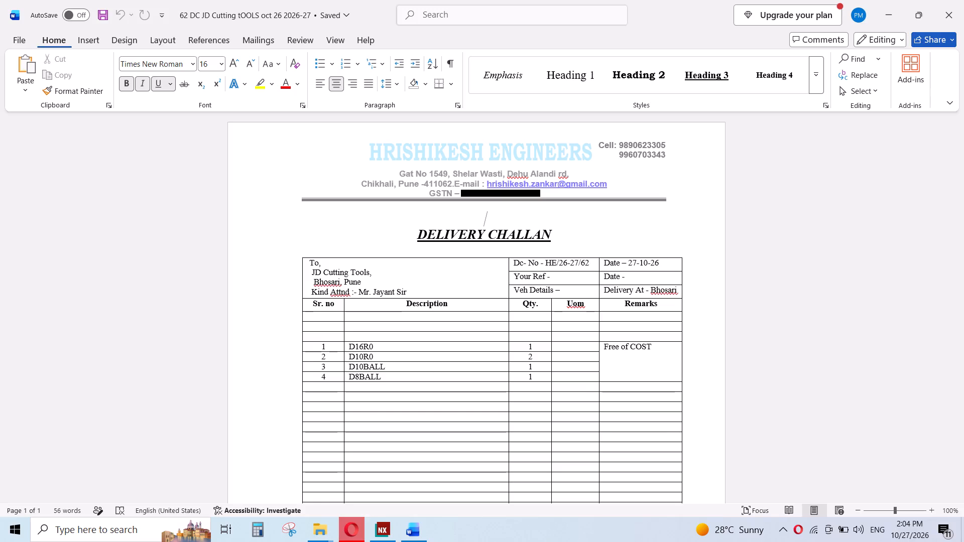
left_click(19, 38)
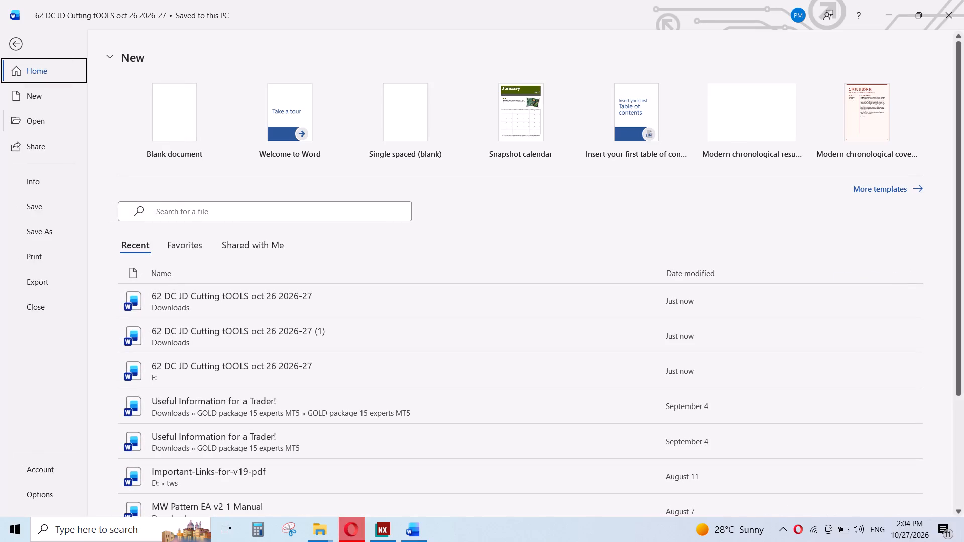
left_click(955, 6)
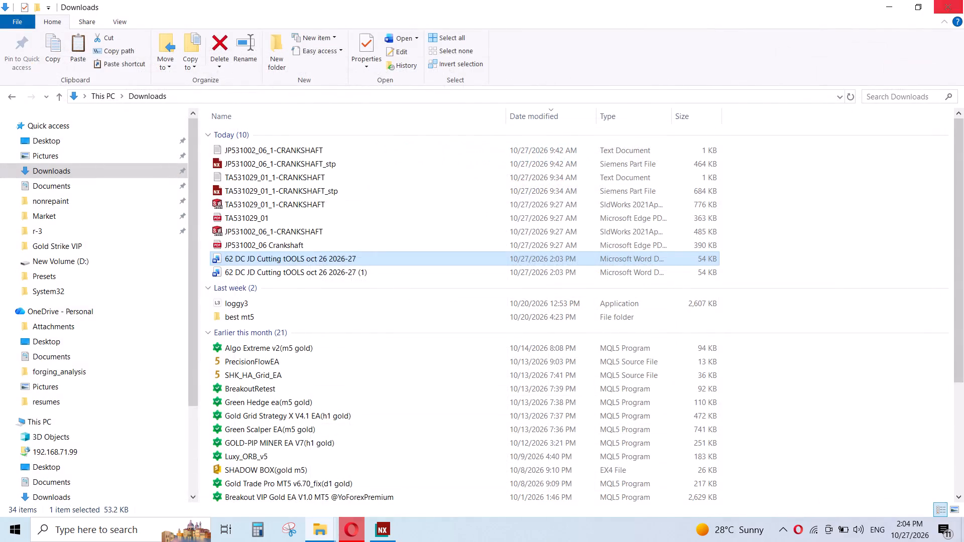
Bring up the file actions for "62 DC JD Cutting tOOLS oct 26 2026-27" in the Downloads folder.
right_click(337, 256)
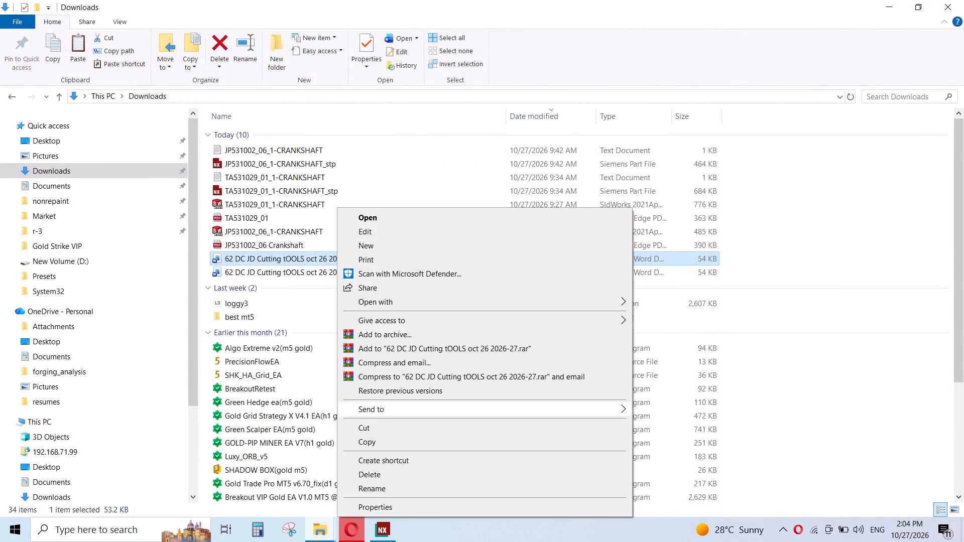
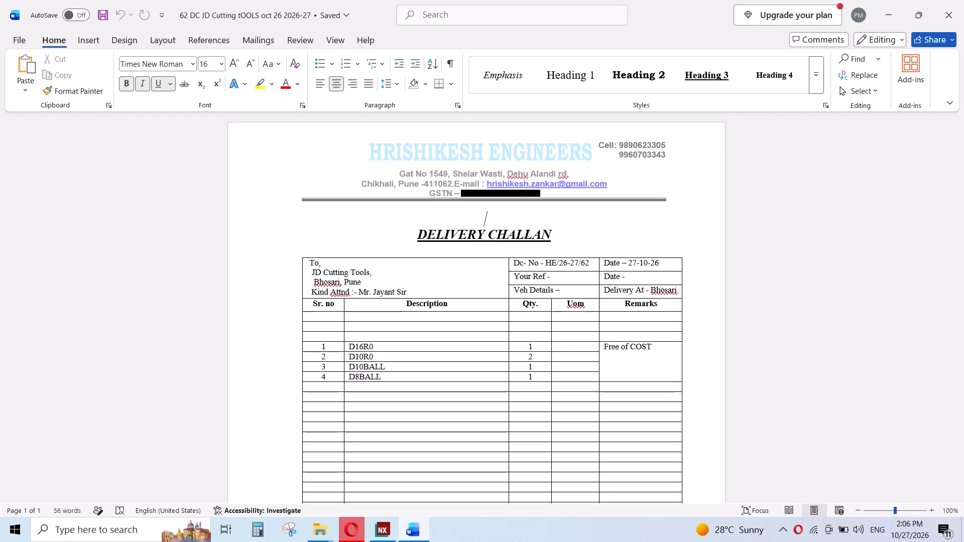
Switch to Snipping Tool and capture a snip of the full delivery challan page, from the letterhead to the footer.
left_click_drag(894, 510, 877, 512)
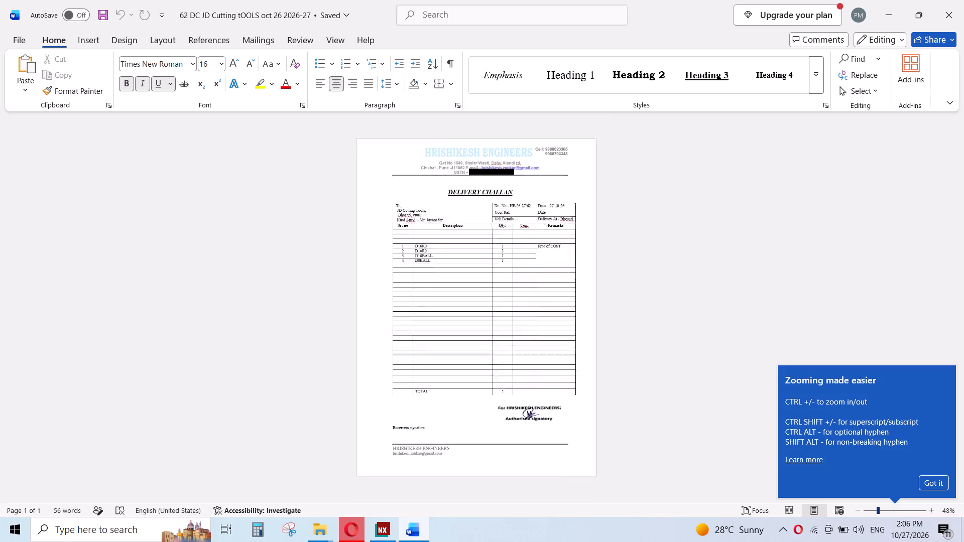
left_click_drag(877, 512, 882, 512)
scroll(708, 219, "down", 1)
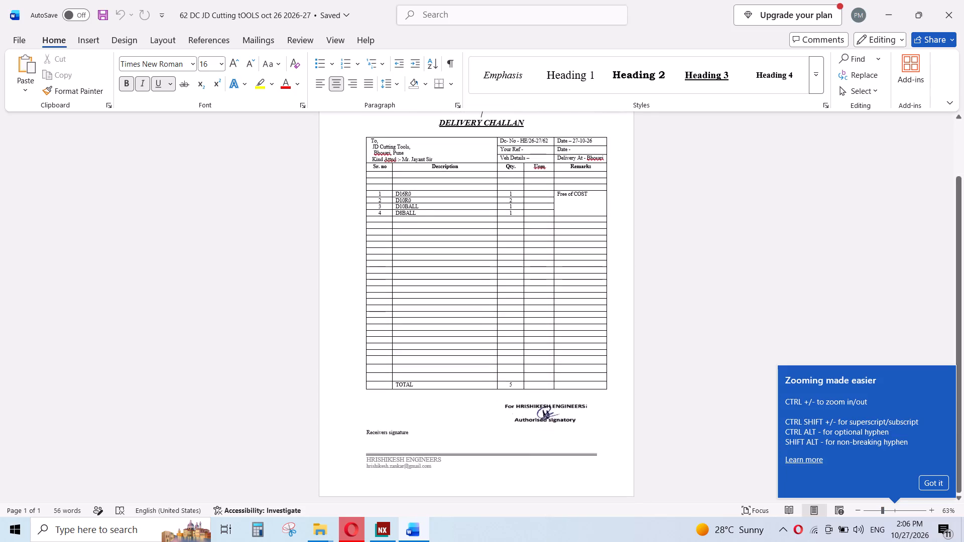
scroll(701, 252, "up", 1)
left_click(875, 511)
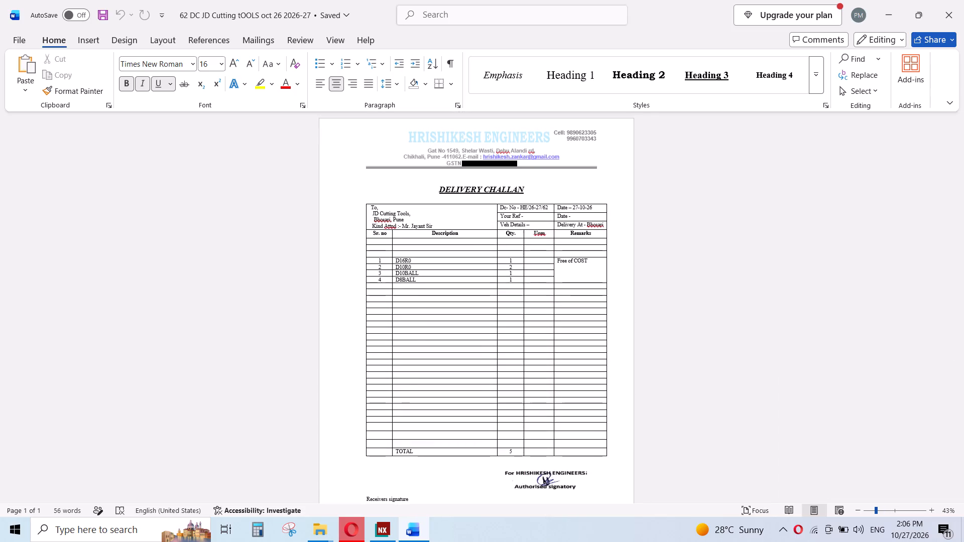
left_click(289, 533)
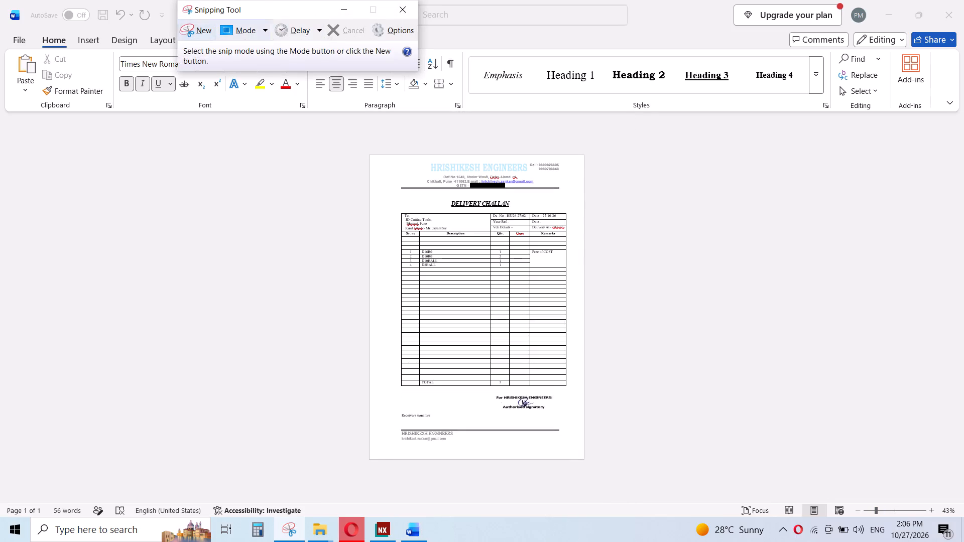
left_click(199, 32)
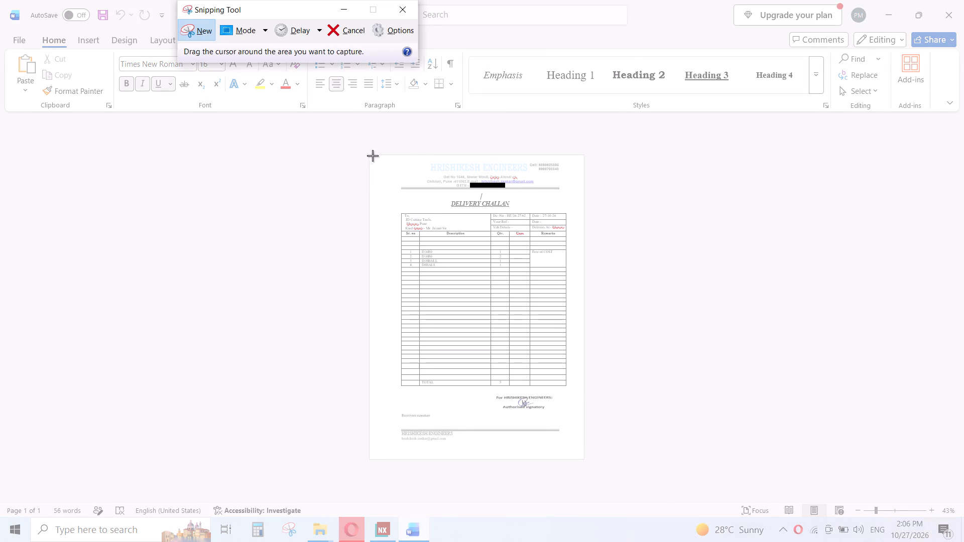
left_click_drag(372, 156, 577, 453)
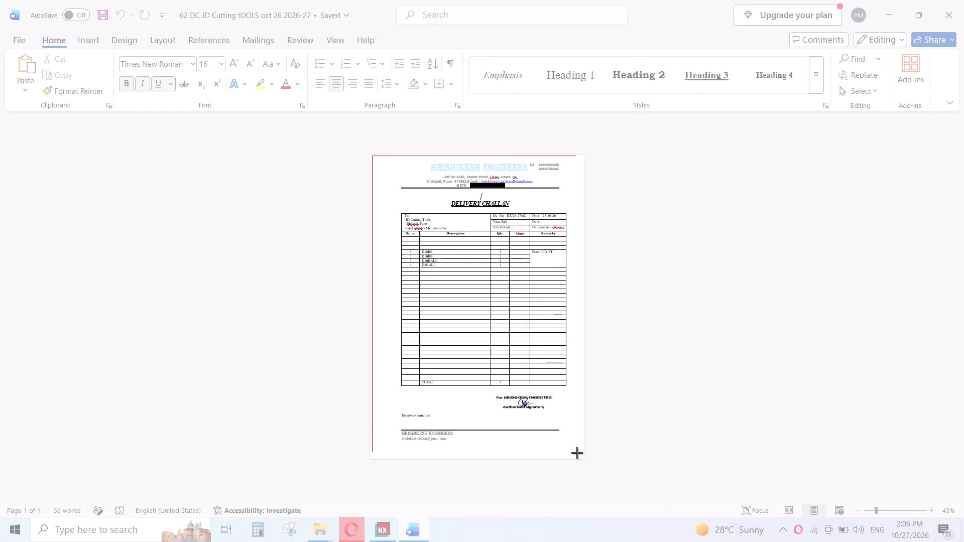
left_click_drag(577, 453, 579, 454)
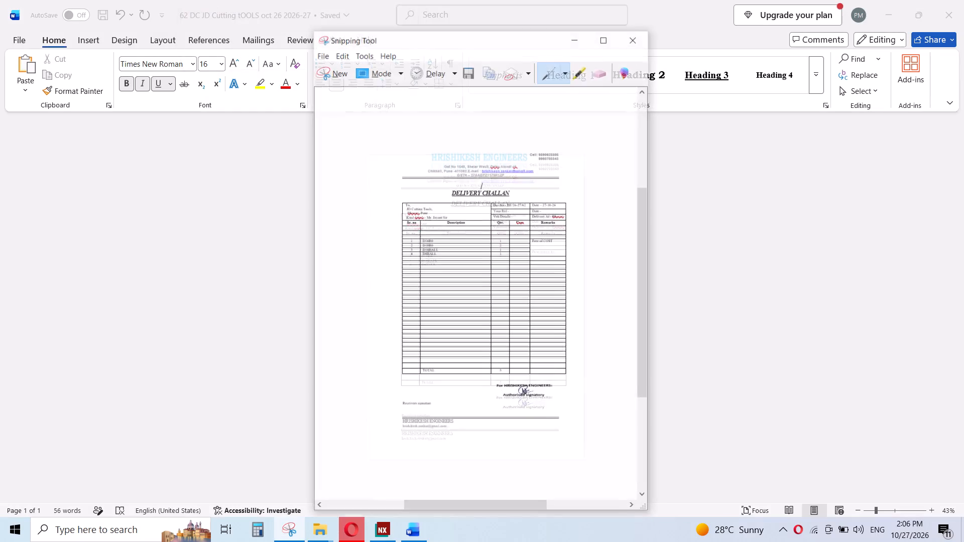
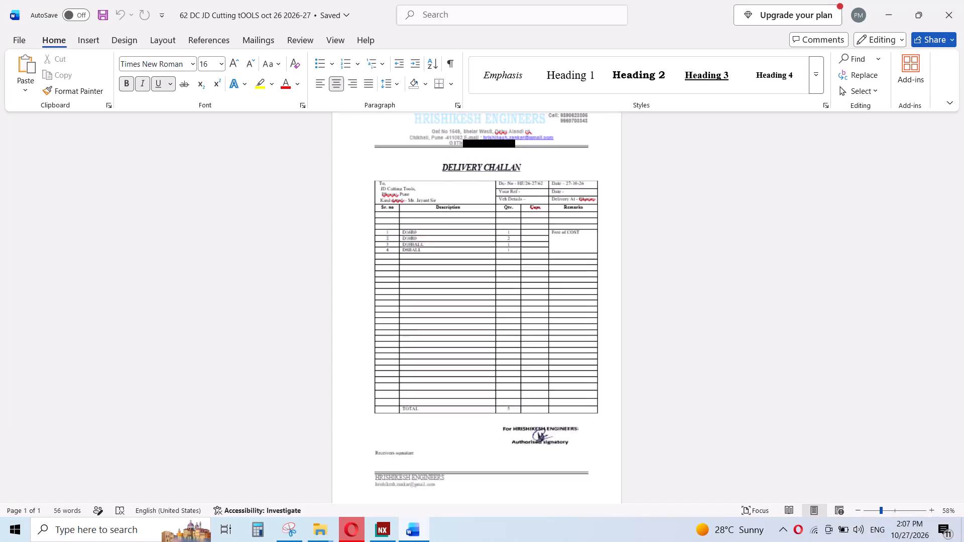
Switch to Snipping Tool and take a new snip of the whole delivery challan page, from the letterhead to the footer.
scroll(710, 219, "down", 1)
scroll(710, 219, "up", 1)
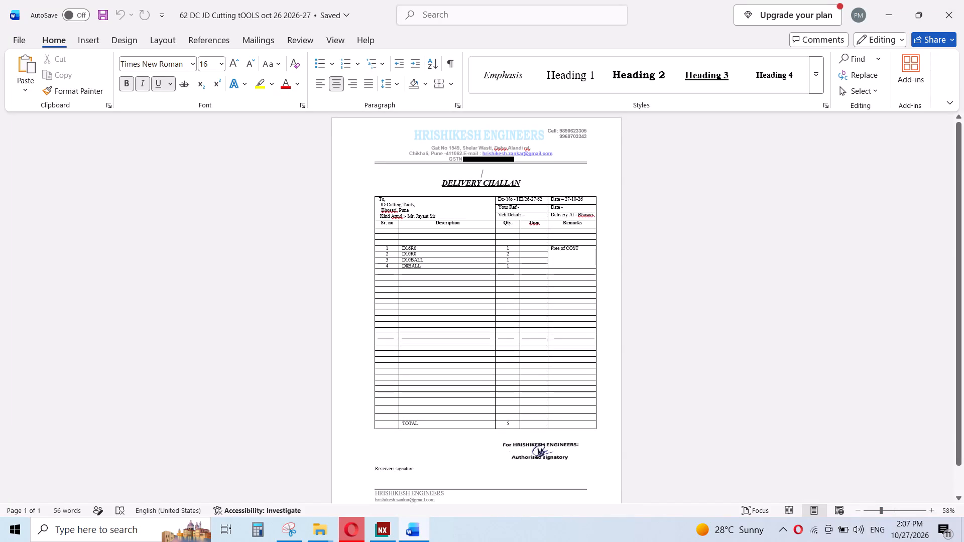
scroll(744, 222, "down", 2)
scroll(744, 222, "up", 2)
left_click(293, 532)
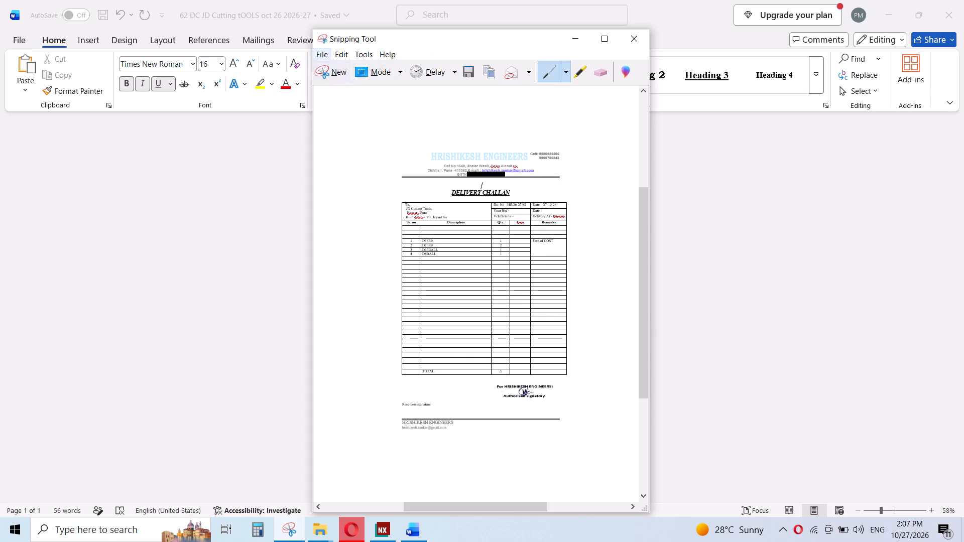
left_click(320, 57)
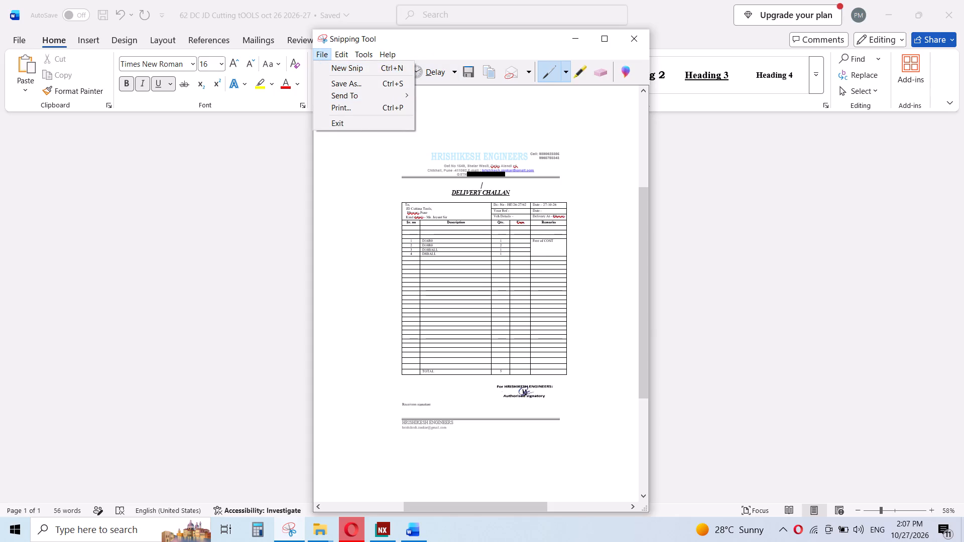
left_click(503, 117)
left_click(338, 70)
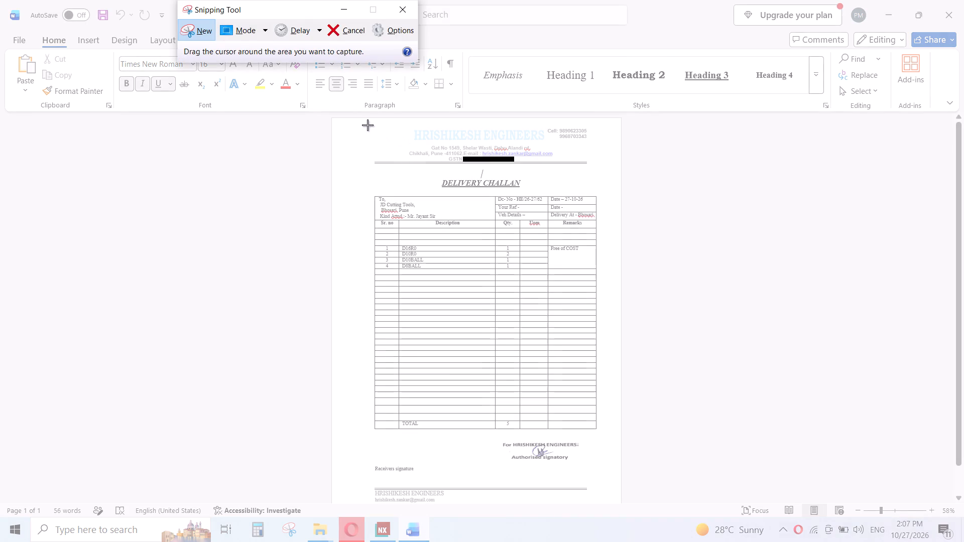
left_click_drag(359, 124, 592, 419)
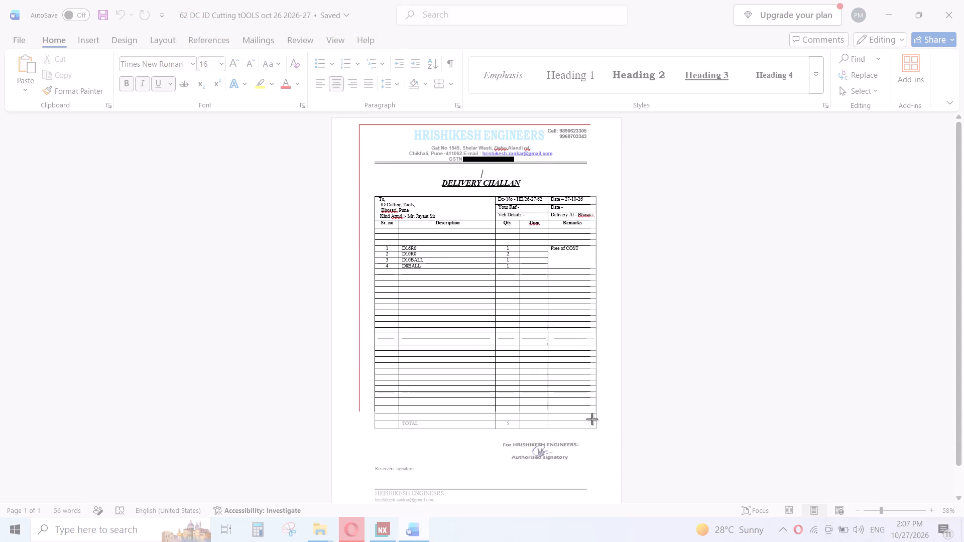
left_click_drag(592, 419, 611, 502)
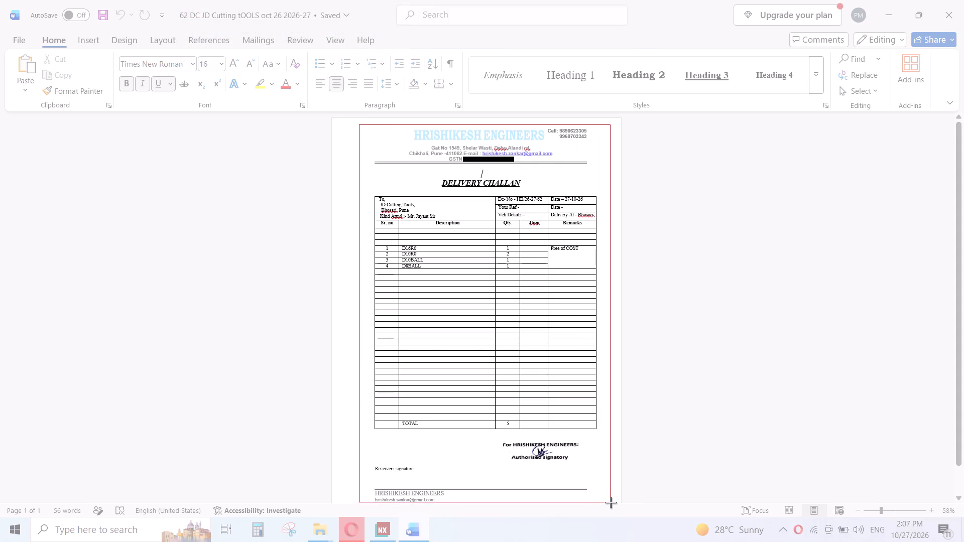
left_click_drag(611, 502, 598, 505)
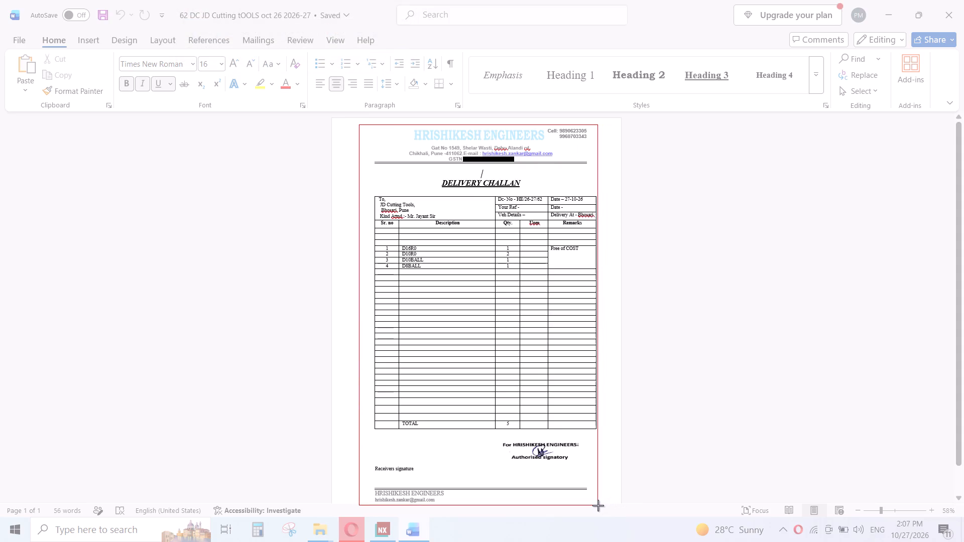
left_click_drag(598, 505, 600, 505)
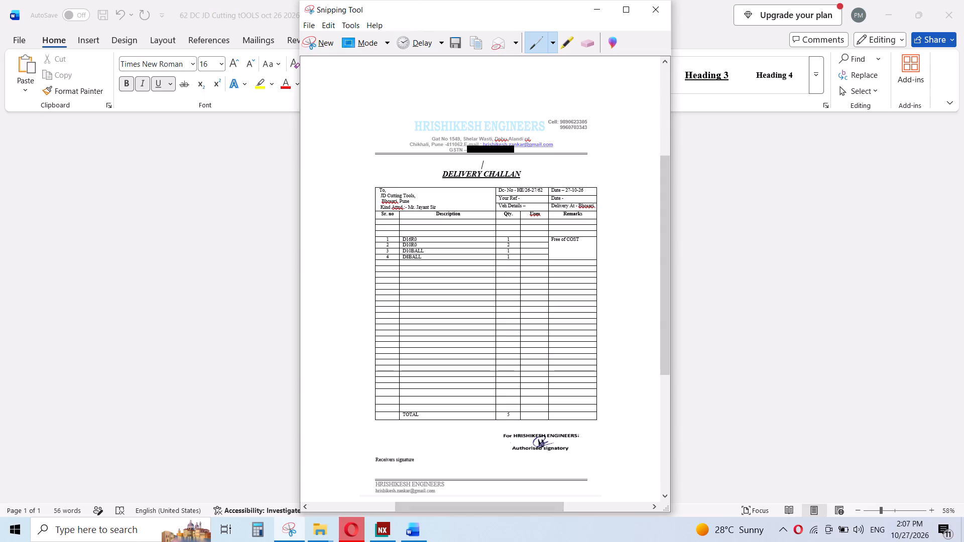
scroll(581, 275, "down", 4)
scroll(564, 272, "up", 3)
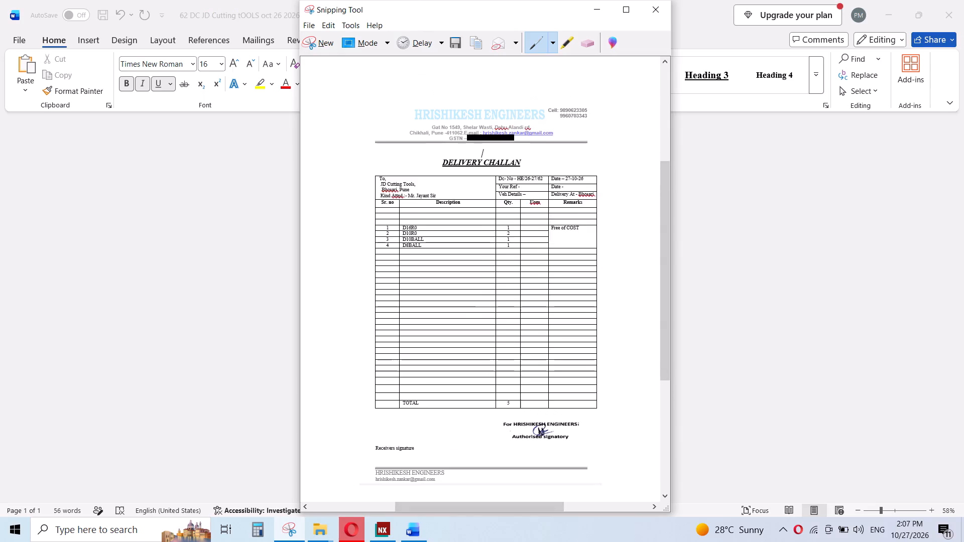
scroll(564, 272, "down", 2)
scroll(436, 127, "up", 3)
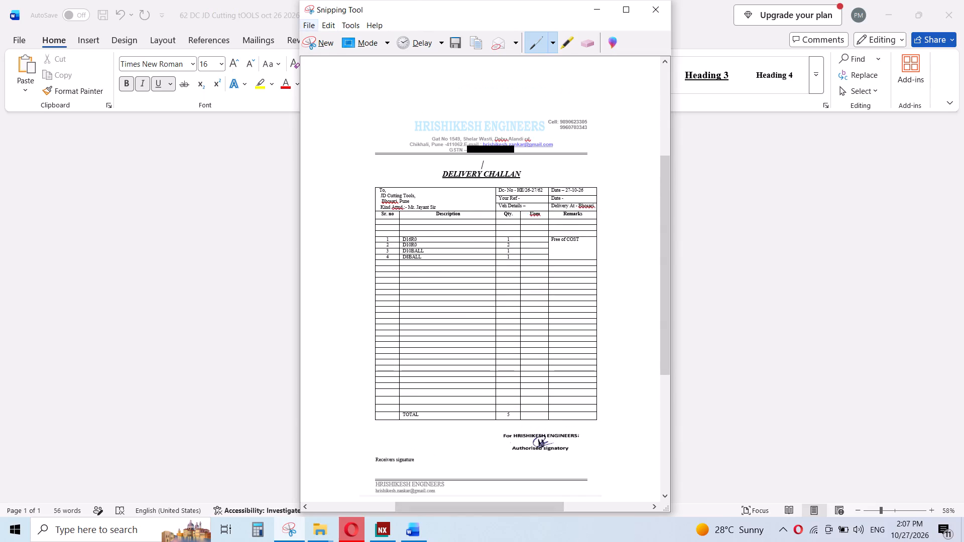
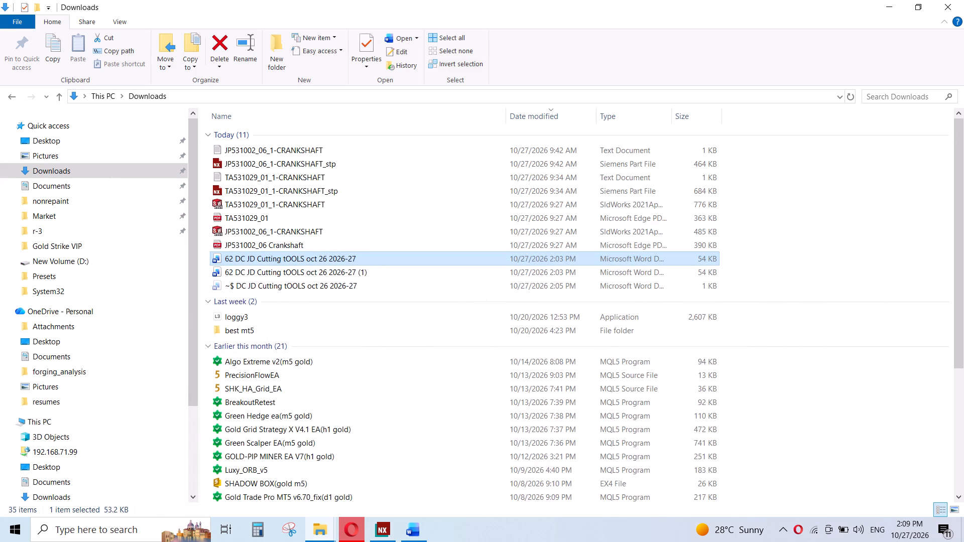
Open the delivery challan "62 DC JD Cutting tOOLS oct 26 2026-27" from Downloads in Word.
double_click(278, 257)
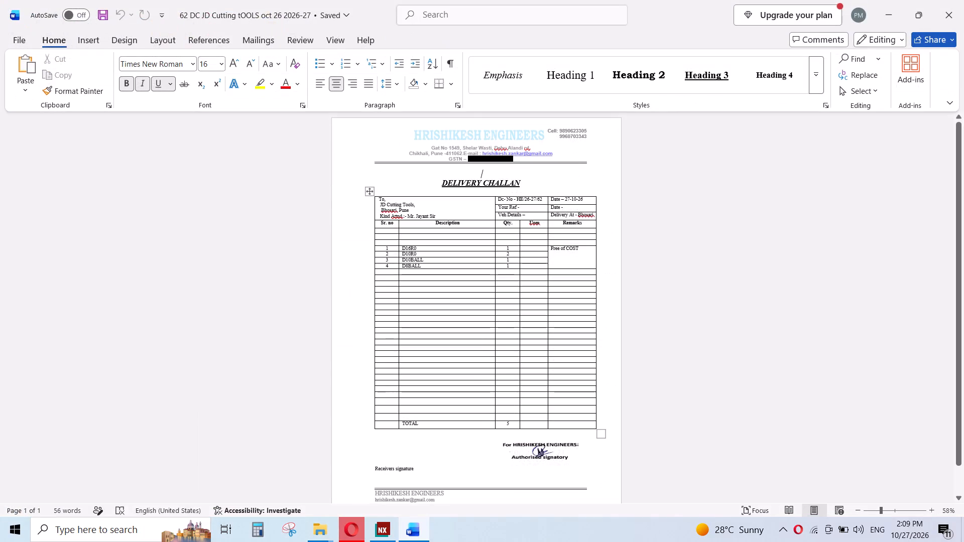
scroll(503, 274, "up", 3)
scroll(577, 253, "up", 3)
Delete the "Free of COST" text from the Remarks cell beside the four listed tools.
left_click_drag(576, 248, 550, 249)
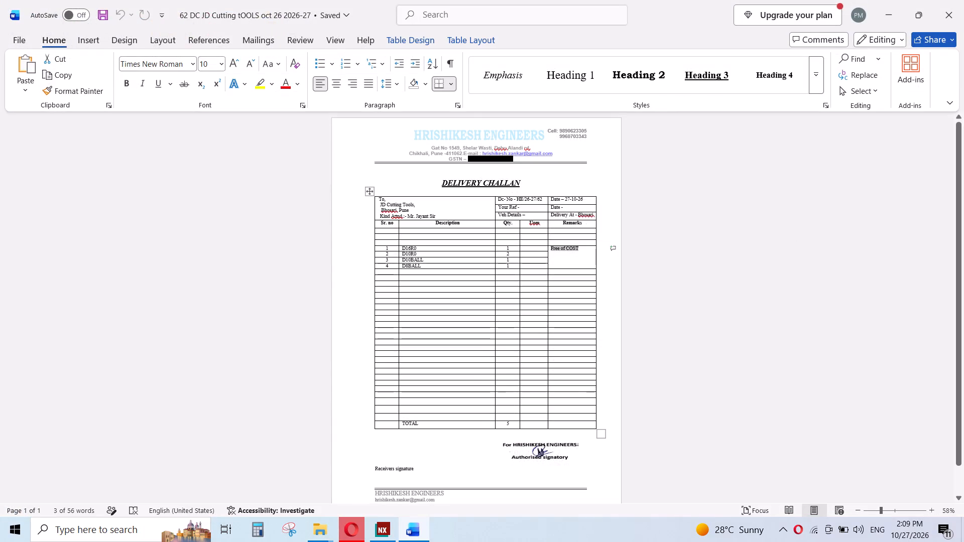
key("BackSpace")
left_click(731, 246)
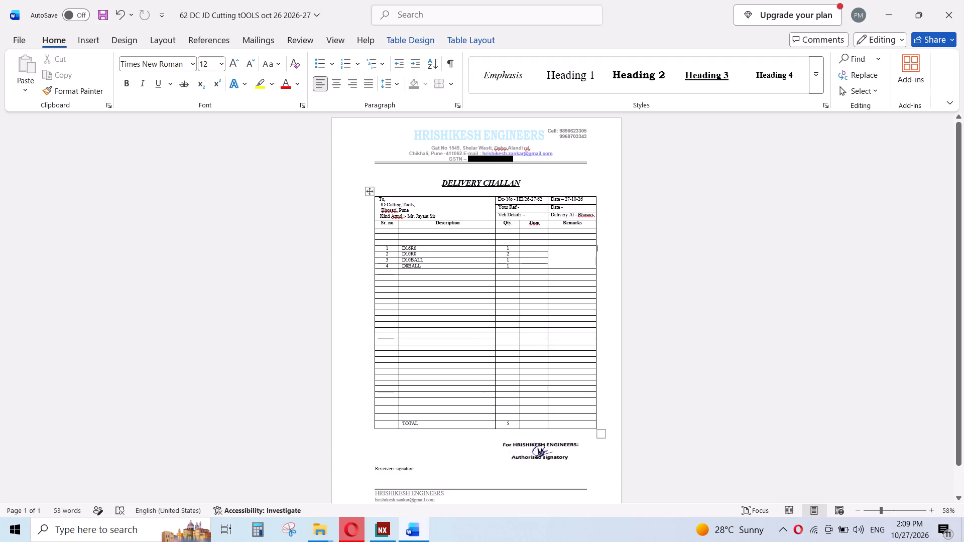
Delete the Kind Attn. contact line beneath the JD Cutting Tools address in the challan table.
left_click_drag(440, 215, 382, 218)
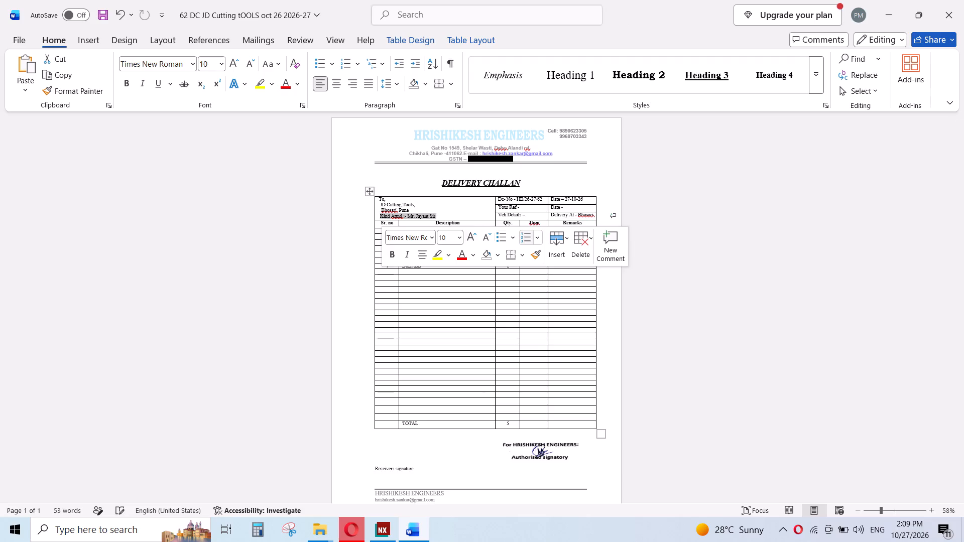
key("BackSpace")
left_click(757, 283)
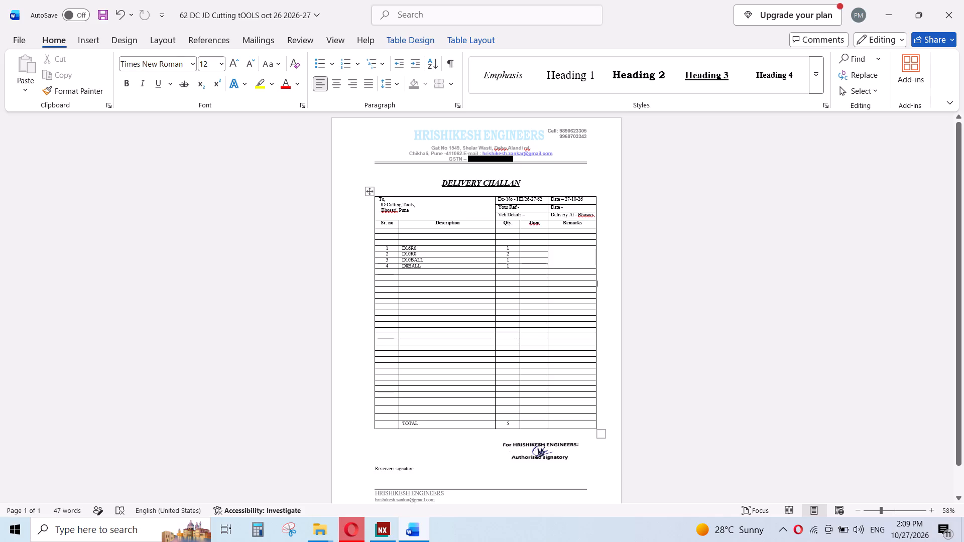
Enter "ONLY FOR RESHARP" in the empty Remarks cell beside the four listed tools.
left_click(570, 251)
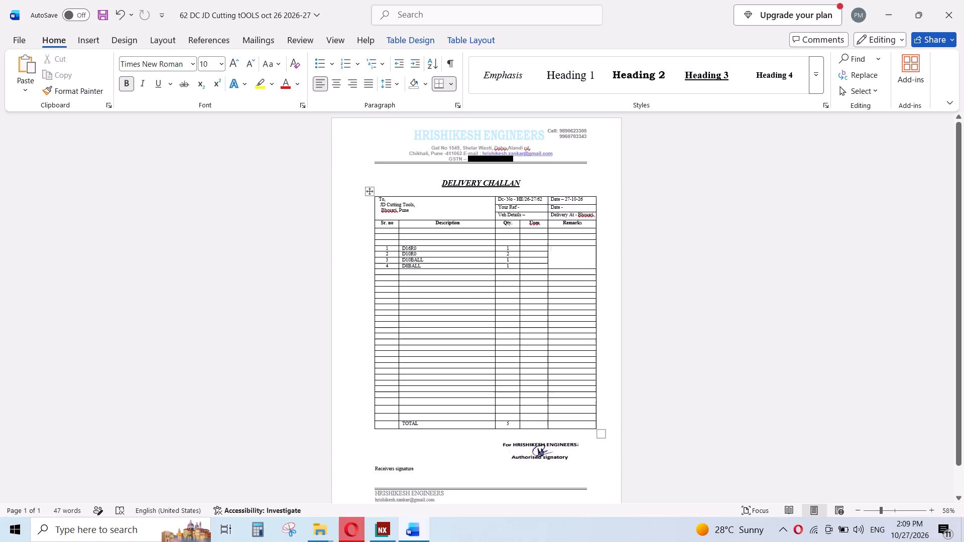
type("RE")
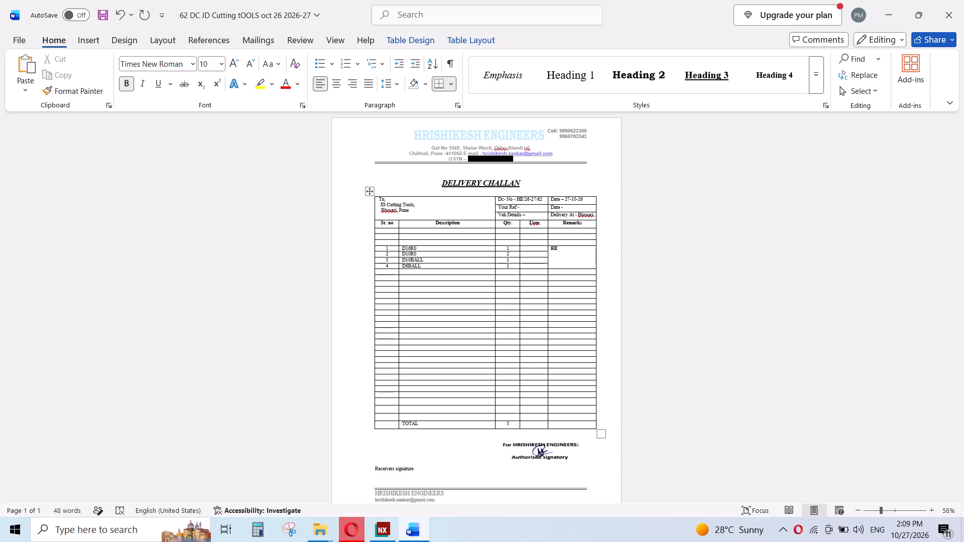
key("BackSpace")
key("BackSpace")
type("ON")
type("LY FOR RESHARP")
left_click(695, 278)
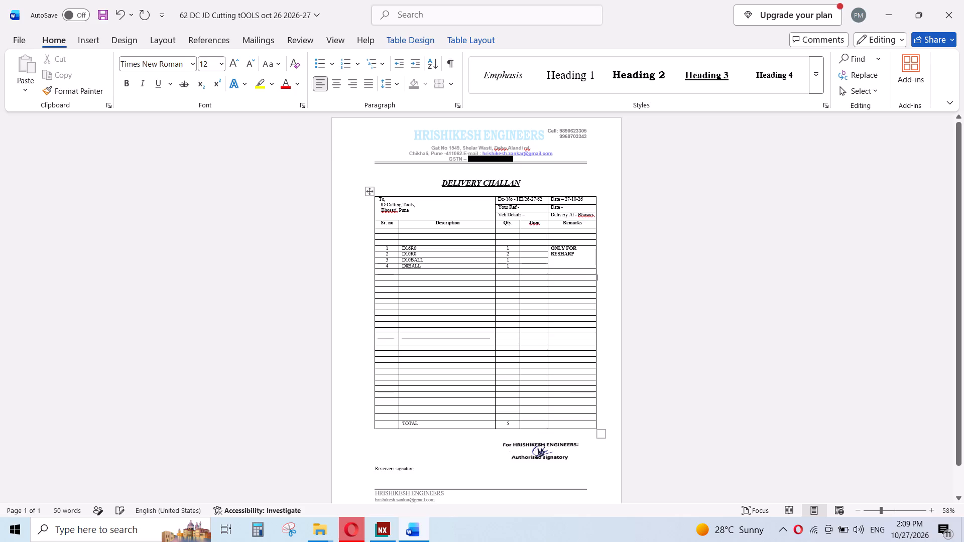
Switch to Snipping Tool and take a new snip of the revised challan page, from the letterhead to the footer.
scroll(587, 276, "up", 4)
scroll(734, 438, "down", 5)
scroll(734, 438, "up", 4)
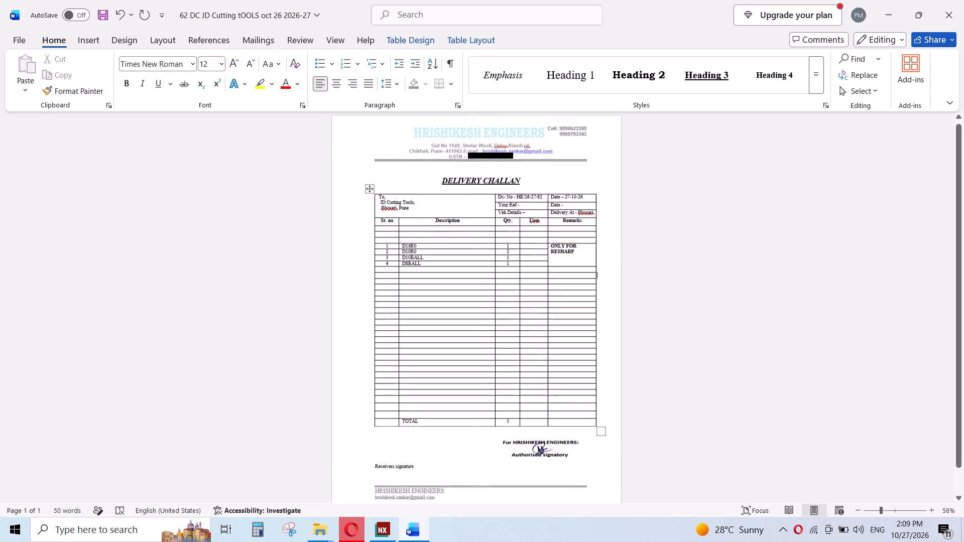
scroll(734, 438, "up", 2)
scroll(734, 438, "down", 5)
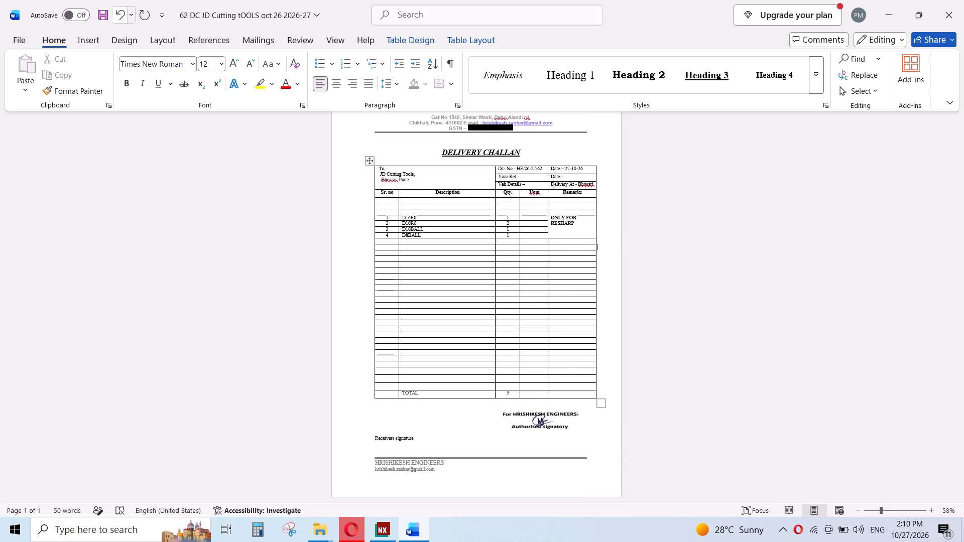
scroll(431, 280, "up", 3)
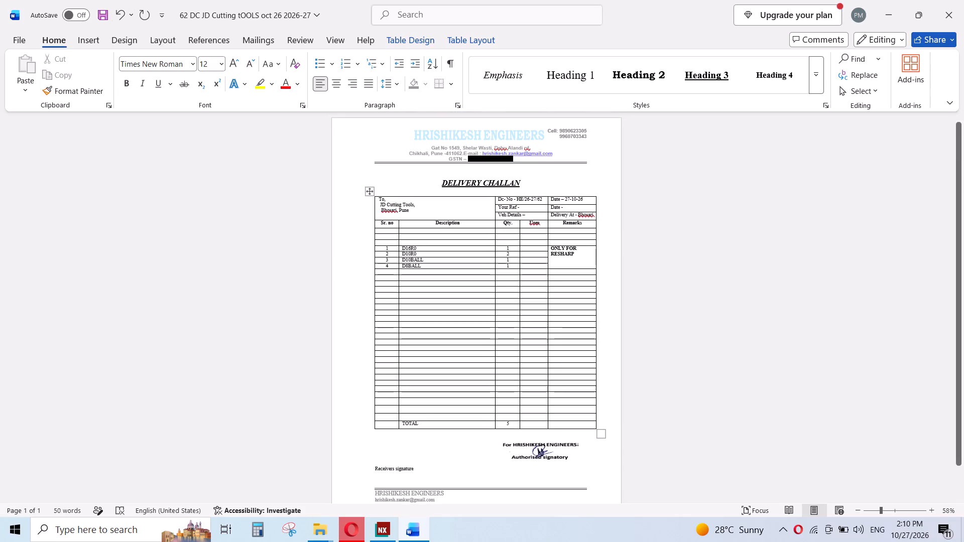
left_click(286, 533)
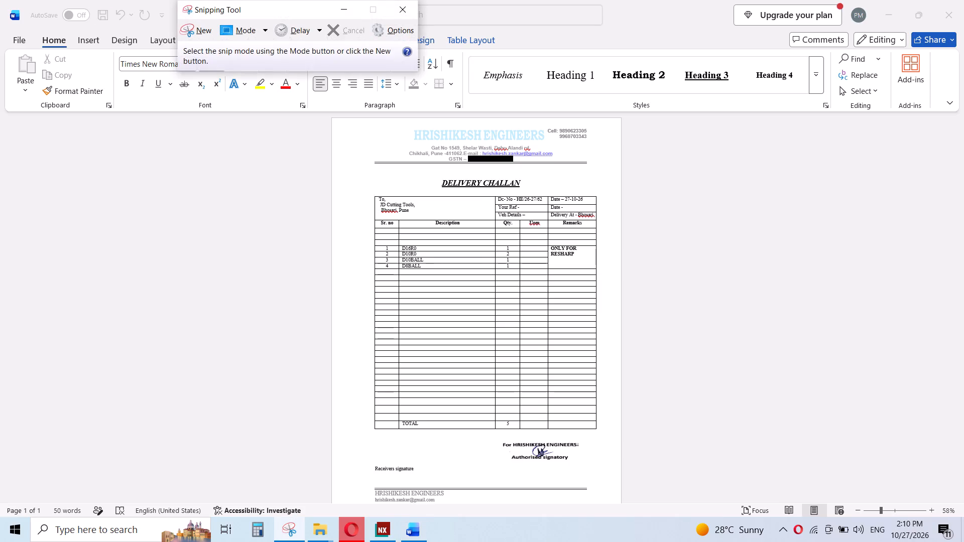
left_click(201, 32)
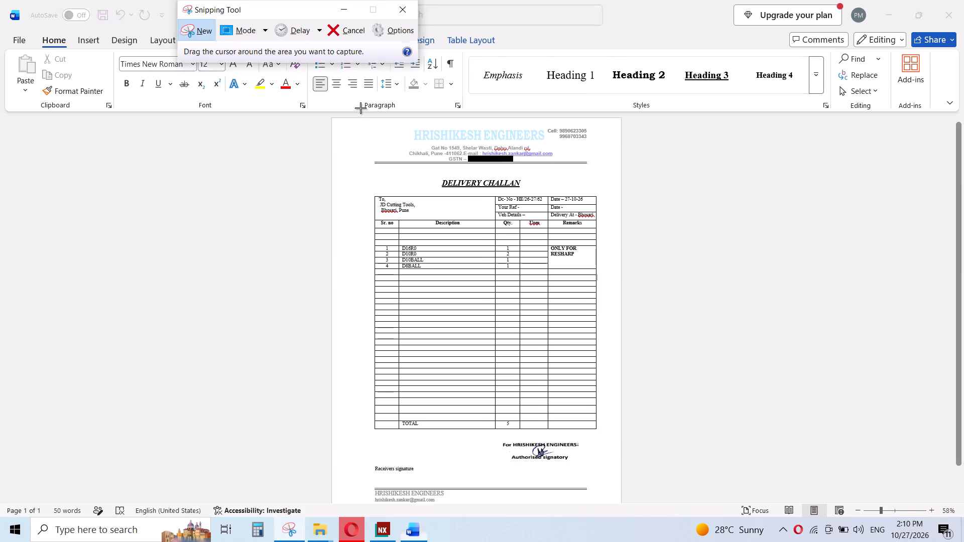
left_click_drag(359, 124, 568, 390)
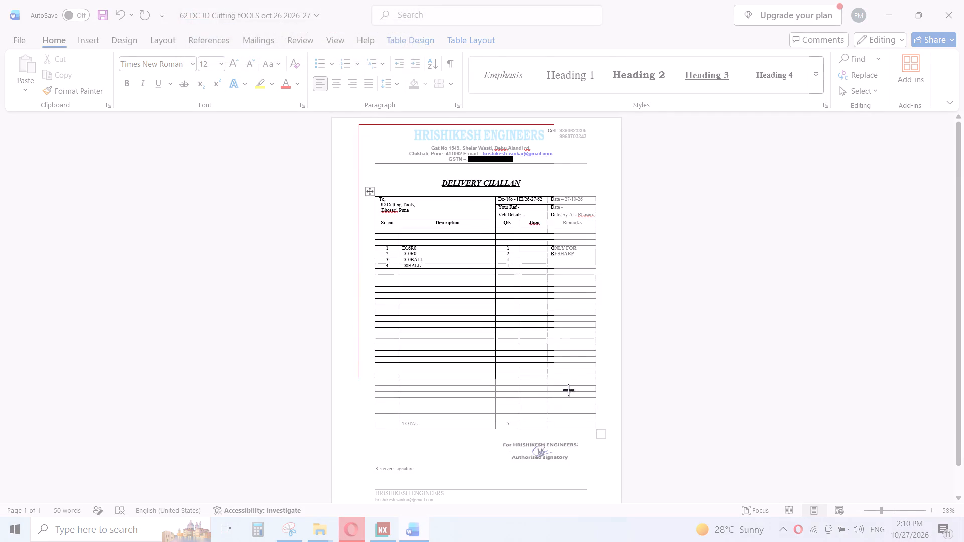
left_click_drag(568, 390, 612, 509)
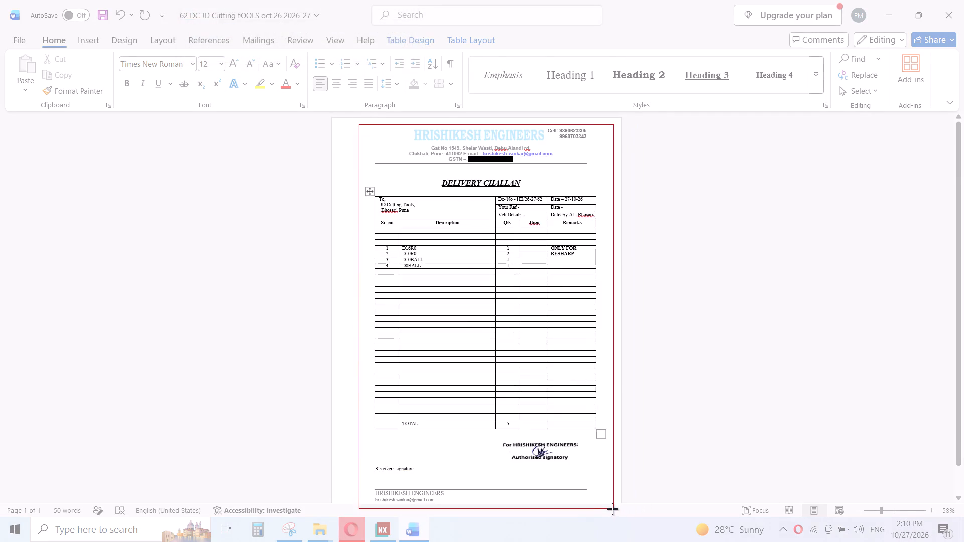
Complete the snip around the challan page, from letterhead to footer, and copy the captured image to the clipboard.
left_click_drag(612, 509, 609, 507)
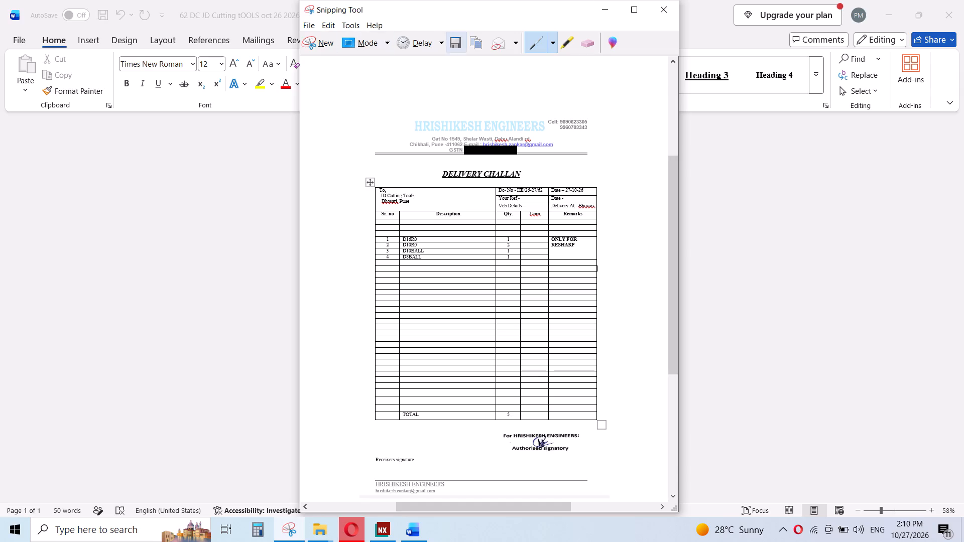
left_click(475, 44)
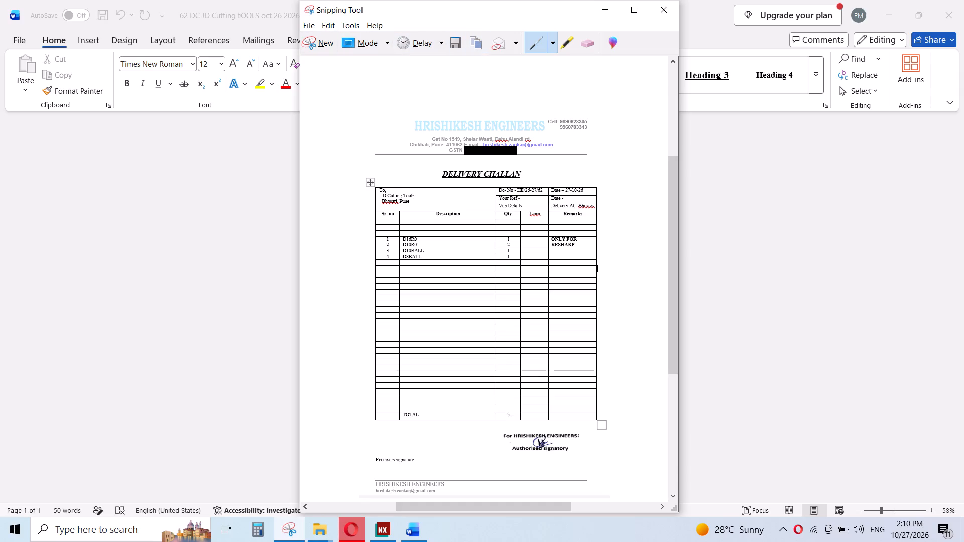